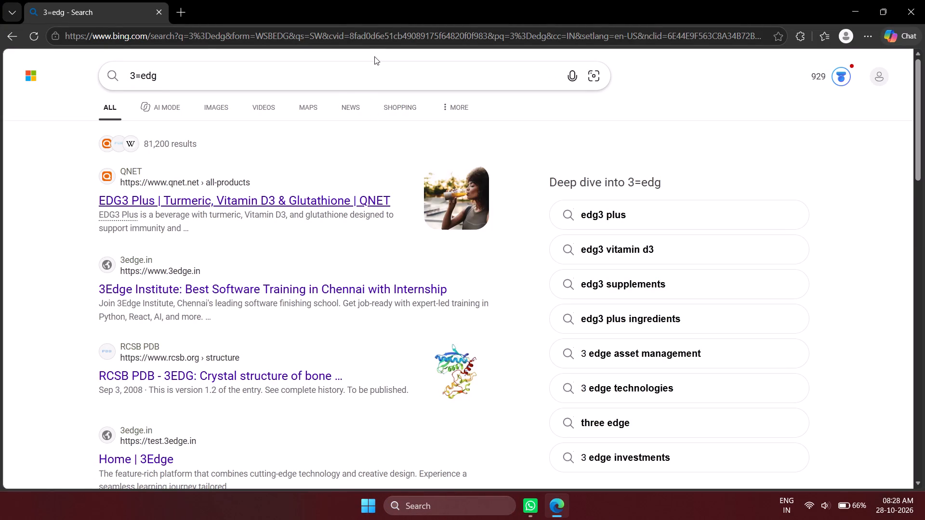
Search the web for canva and open the Canva website from the results.
{"action": "left_click_drag", "start_coordinate": [373, 82], "coordinate": [53, 59]}
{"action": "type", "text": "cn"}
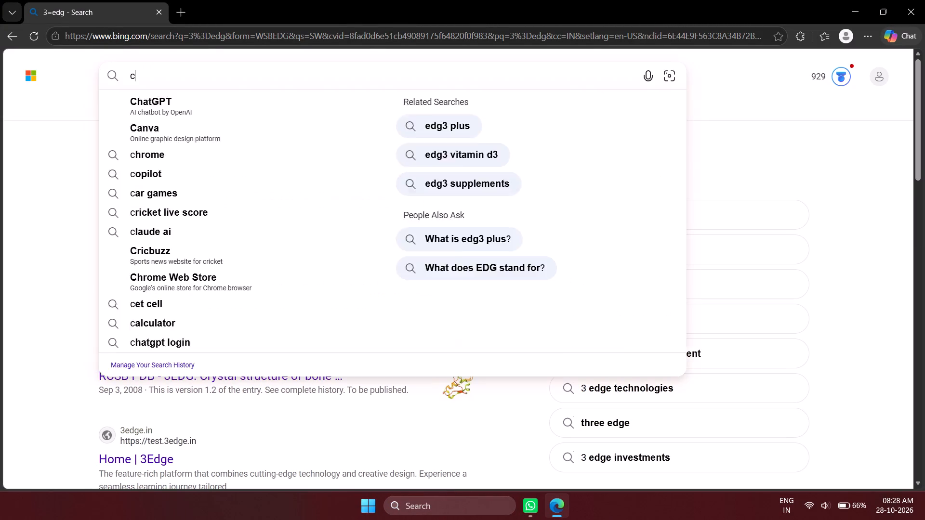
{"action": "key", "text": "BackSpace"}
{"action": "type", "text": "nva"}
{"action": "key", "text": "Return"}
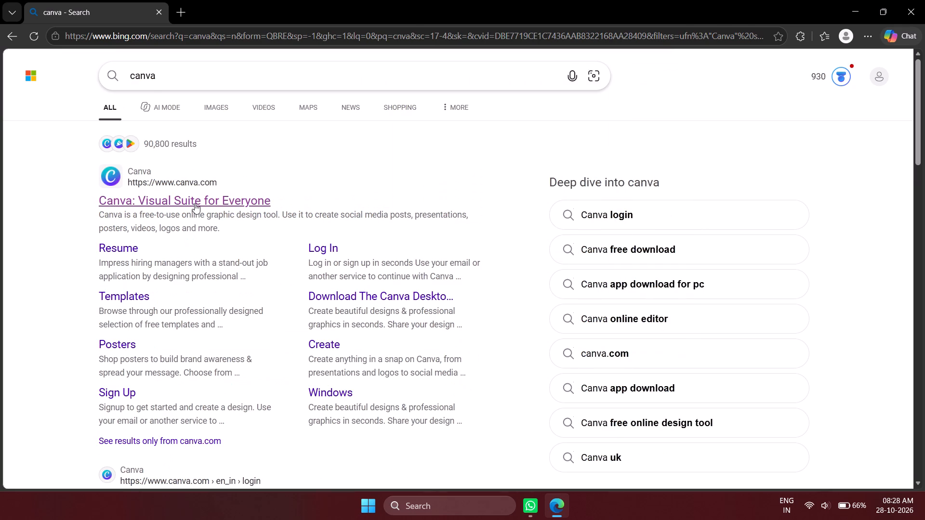
{"action": "left_click", "coordinate": [195, 202]}
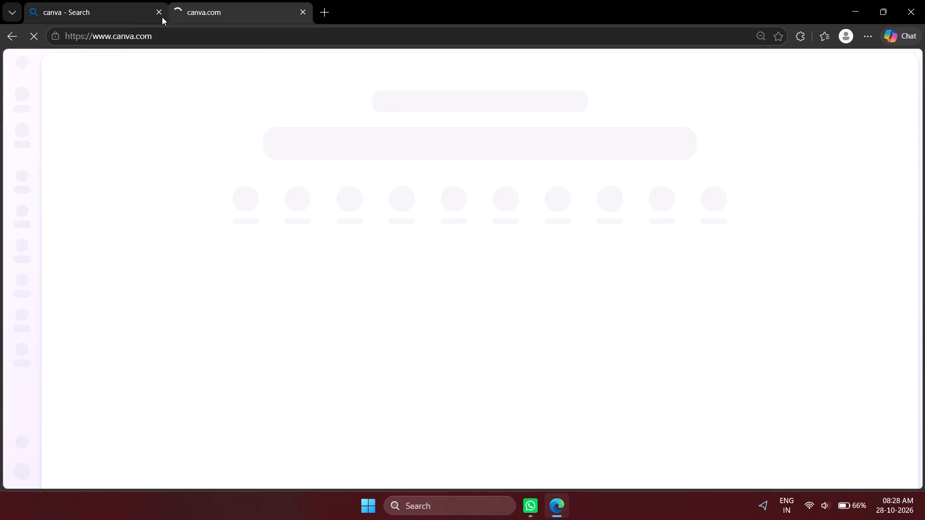
{"action": "left_click", "coordinate": [98, 0]}
{"action": "left_click", "coordinate": [293, 12]}
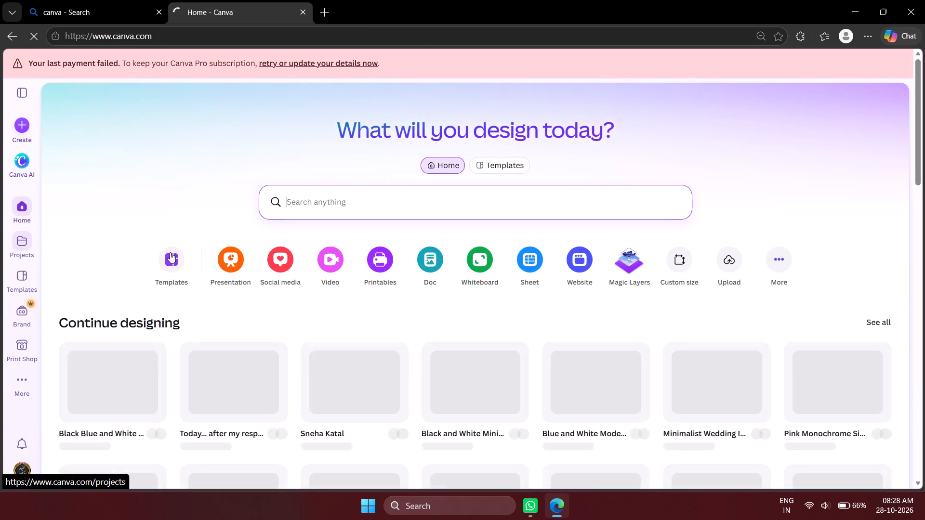
Dismiss the prompt to retry the saved payment method.
{"action": "scroll", "coordinate": [191, 338], "scroll_direction": "down", "scroll_amount": 4}
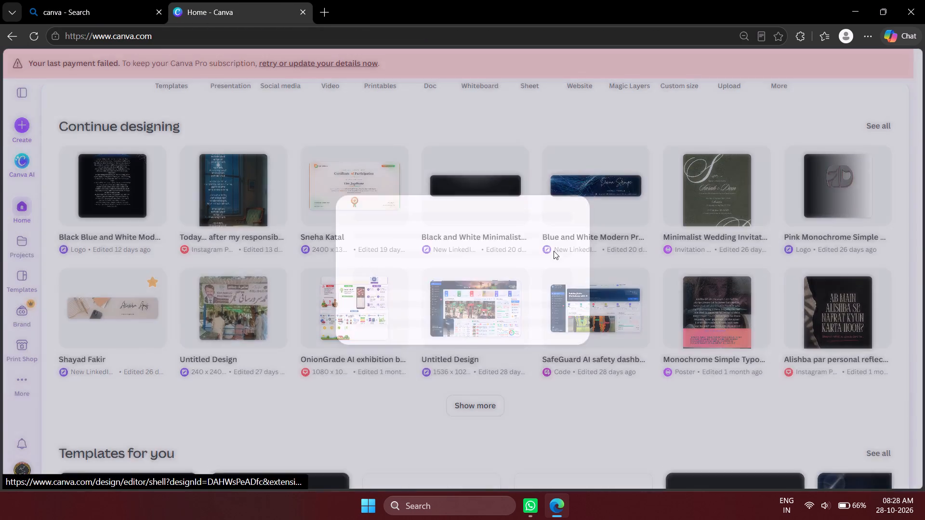
{"action": "scroll", "coordinate": [564, 277], "scroll_direction": "down", "scroll_amount": 1}
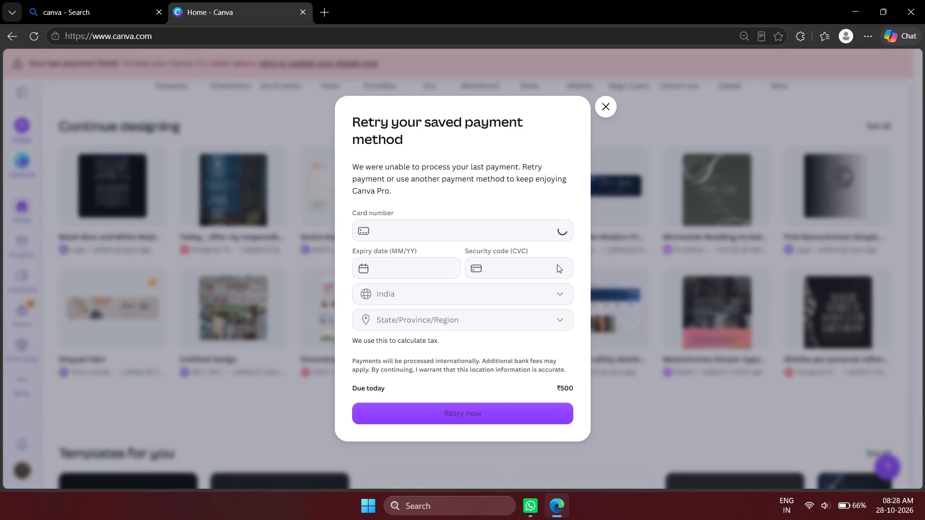
{"action": "left_click", "coordinate": [610, 112]}
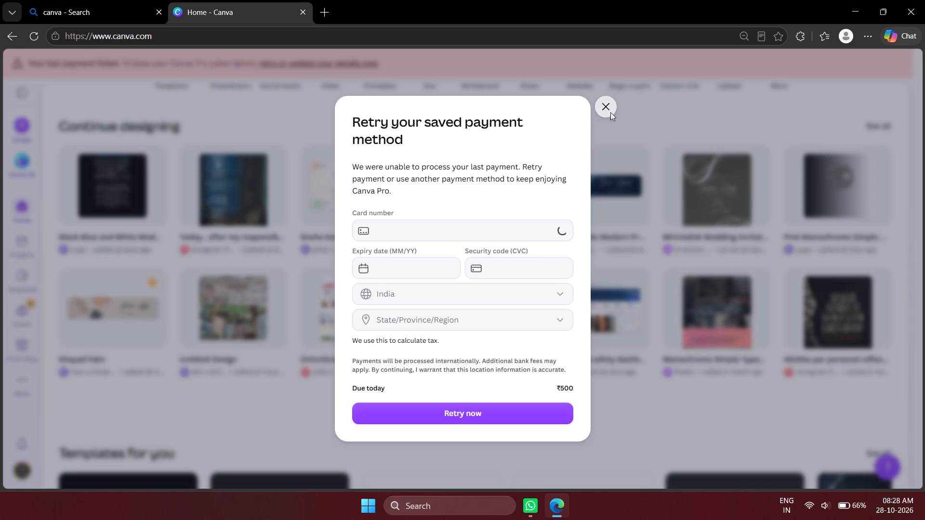
Open the starred beige LinkedIn banner with the pens and phone from the recent designs.
{"action": "scroll", "coordinate": [623, 303], "scroll_direction": "down", "scroll_amount": 2}
{"action": "scroll", "coordinate": [719, 236], "scroll_direction": "left", "scroll_amount": 1}
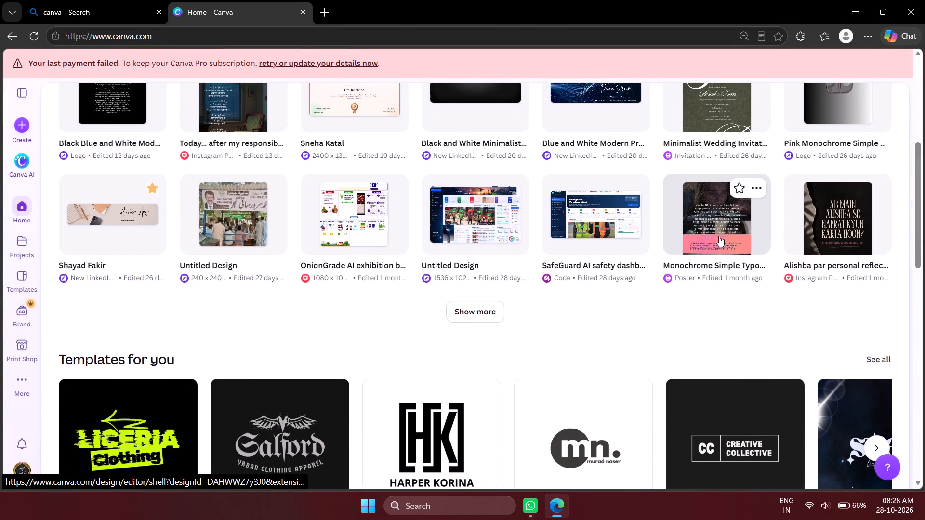
{"action": "scroll", "coordinate": [719, 236], "scroll_direction": "left", "scroll_amount": 1}
{"action": "scroll", "coordinate": [719, 236], "scroll_direction": "up", "scroll_amount": 1}
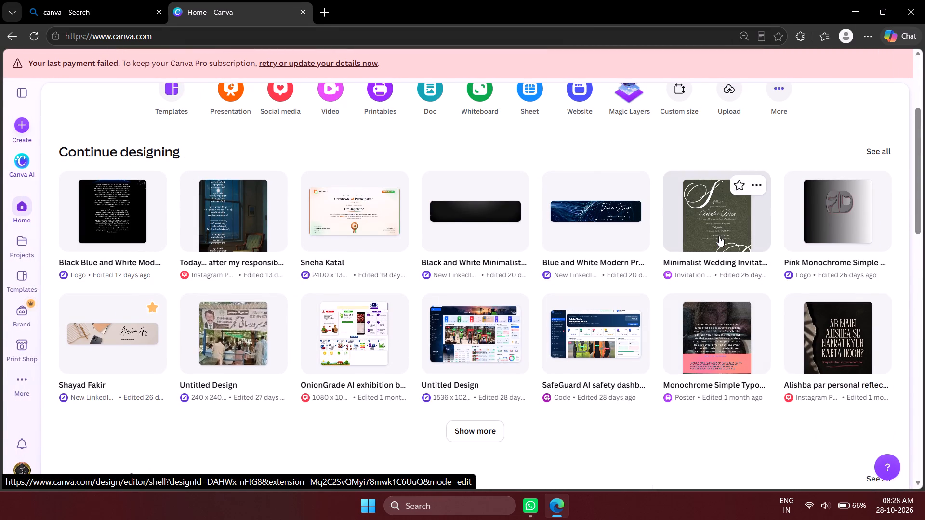
{"action": "left_click", "coordinate": [100, 343]}
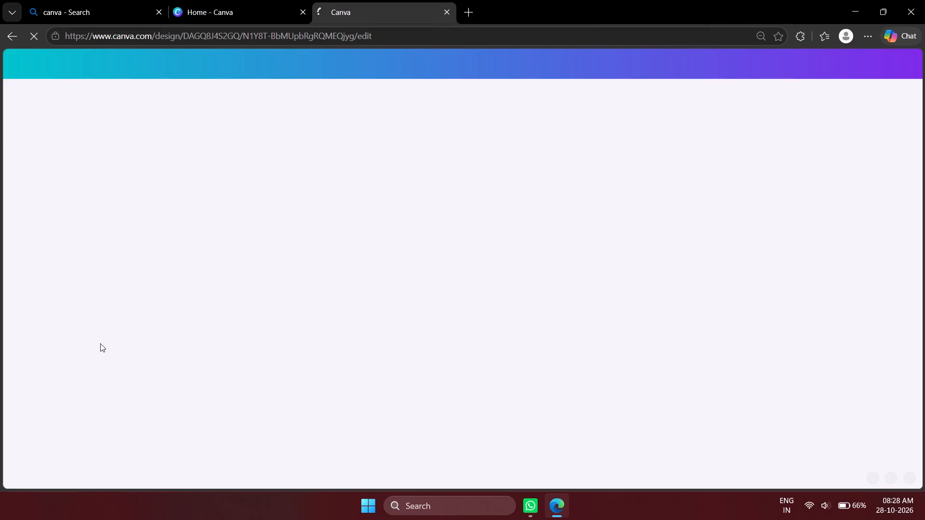
{"action": "left_click", "coordinate": [190, 0]}
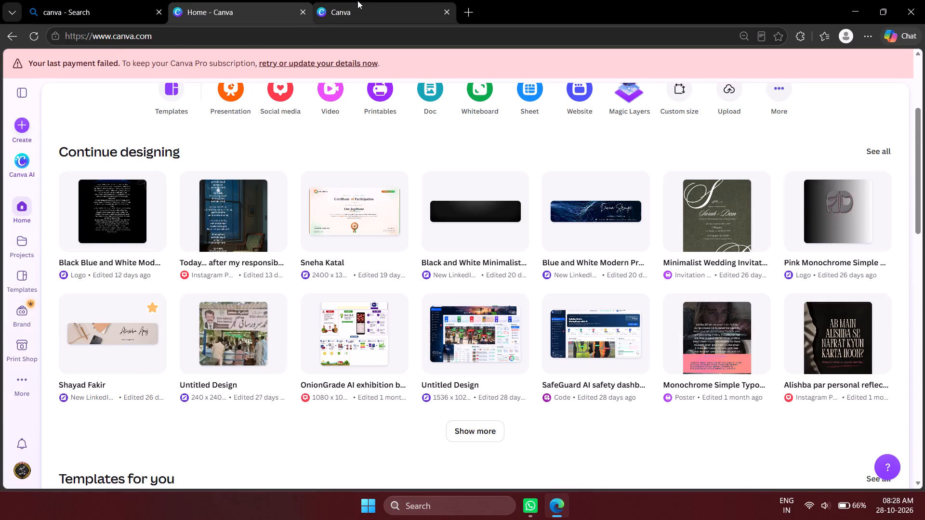
{"action": "left_click", "coordinate": [357, 0]}
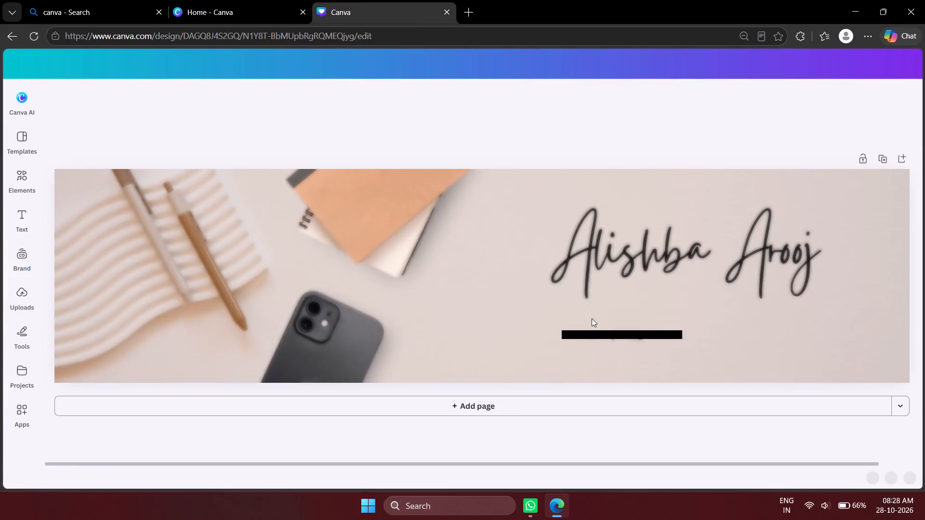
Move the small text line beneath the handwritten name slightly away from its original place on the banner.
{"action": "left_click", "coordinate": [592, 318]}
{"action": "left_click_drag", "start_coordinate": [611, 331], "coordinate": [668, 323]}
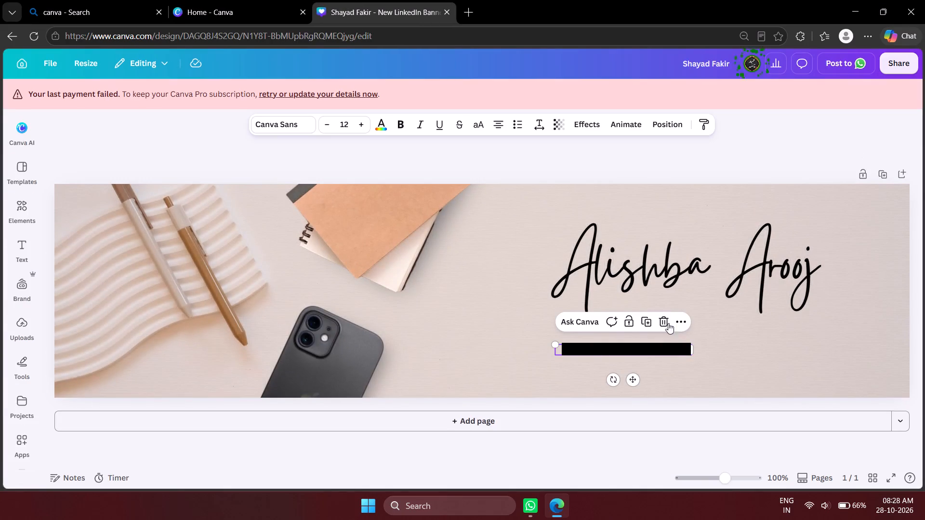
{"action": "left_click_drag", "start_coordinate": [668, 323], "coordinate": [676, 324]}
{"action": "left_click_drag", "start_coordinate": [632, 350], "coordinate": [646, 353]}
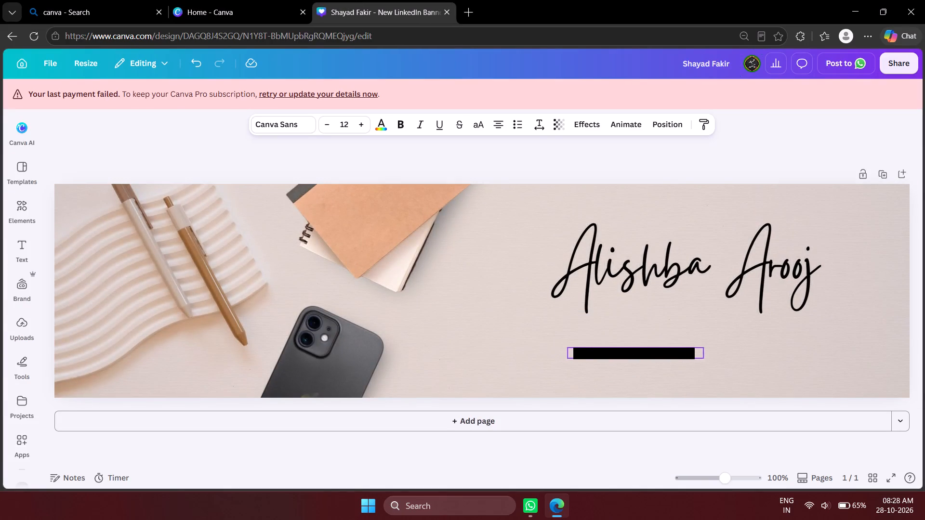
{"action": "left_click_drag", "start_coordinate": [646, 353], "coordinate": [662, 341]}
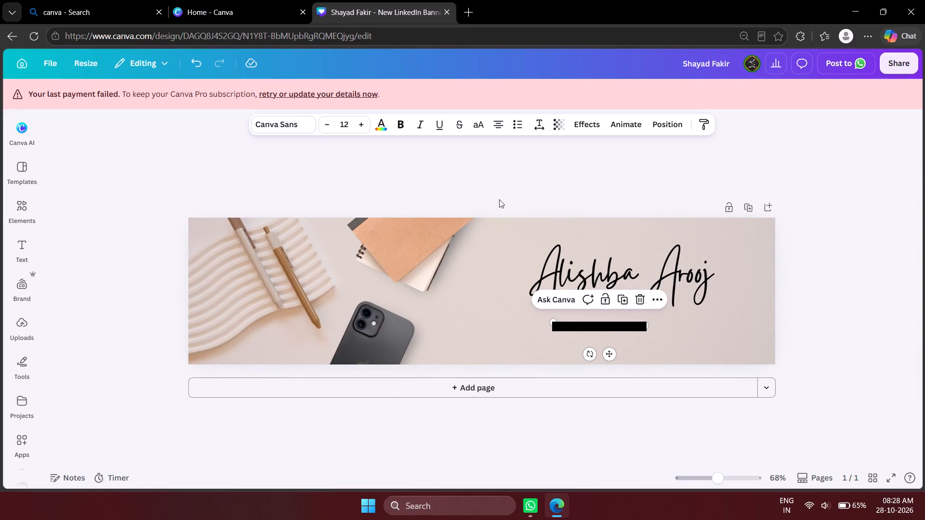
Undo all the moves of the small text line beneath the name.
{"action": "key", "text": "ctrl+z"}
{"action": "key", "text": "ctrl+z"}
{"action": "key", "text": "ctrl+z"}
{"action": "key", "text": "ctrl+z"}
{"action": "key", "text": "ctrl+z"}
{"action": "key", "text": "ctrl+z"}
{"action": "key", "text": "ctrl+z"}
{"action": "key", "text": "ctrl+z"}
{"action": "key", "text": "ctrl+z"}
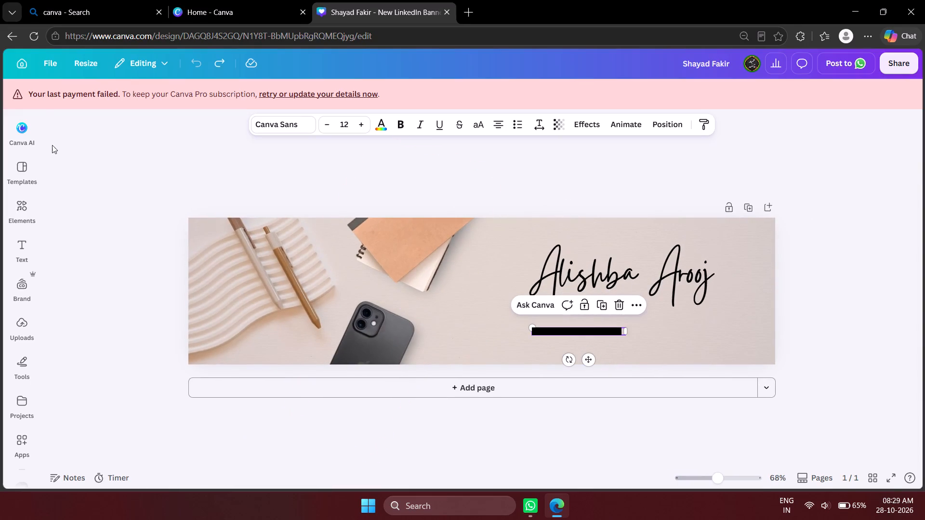
Search the templates for "linkdin bannar" and look through the banner designs.
{"action": "left_click", "coordinate": [25, 170]}
{"action": "left_click", "coordinate": [142, 139]}
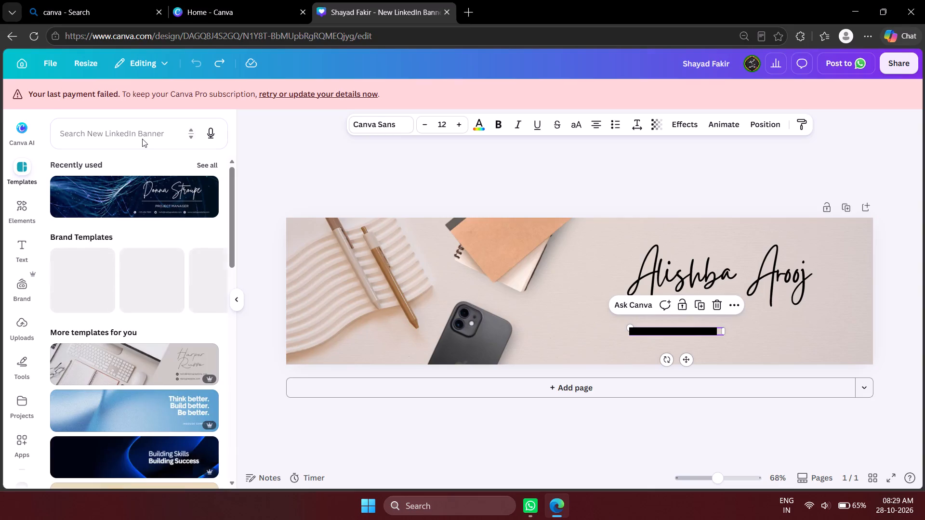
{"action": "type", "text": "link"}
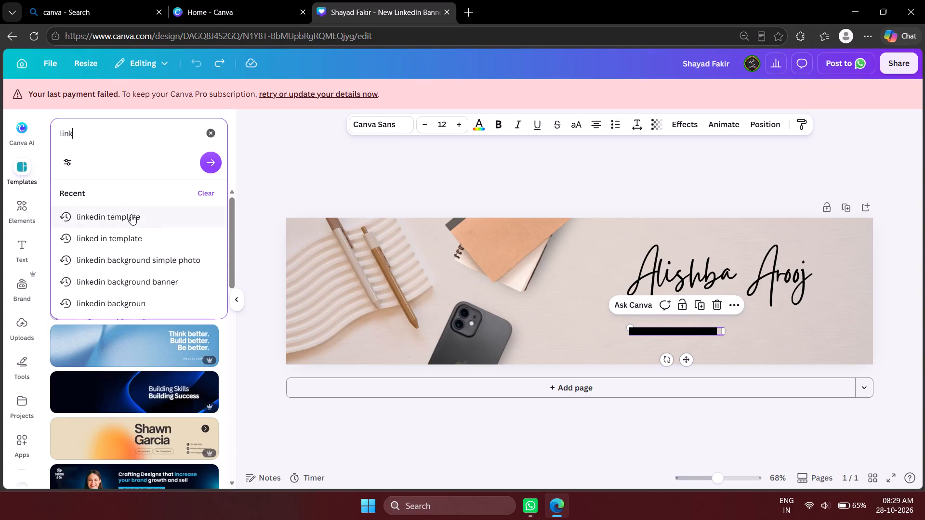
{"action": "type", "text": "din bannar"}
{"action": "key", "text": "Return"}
{"action": "scroll", "coordinate": [171, 234], "scroll_direction": "down", "scroll_amount": 2}
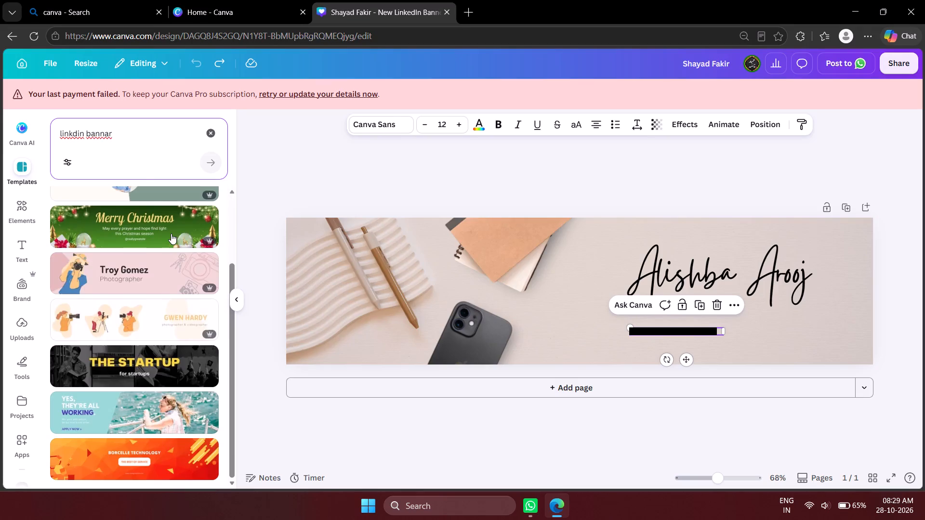
{"action": "scroll", "coordinate": [171, 234], "scroll_direction": "down", "scroll_amount": 4}
{"action": "scroll", "coordinate": [171, 234], "scroll_direction": "up", "scroll_amount": 5}
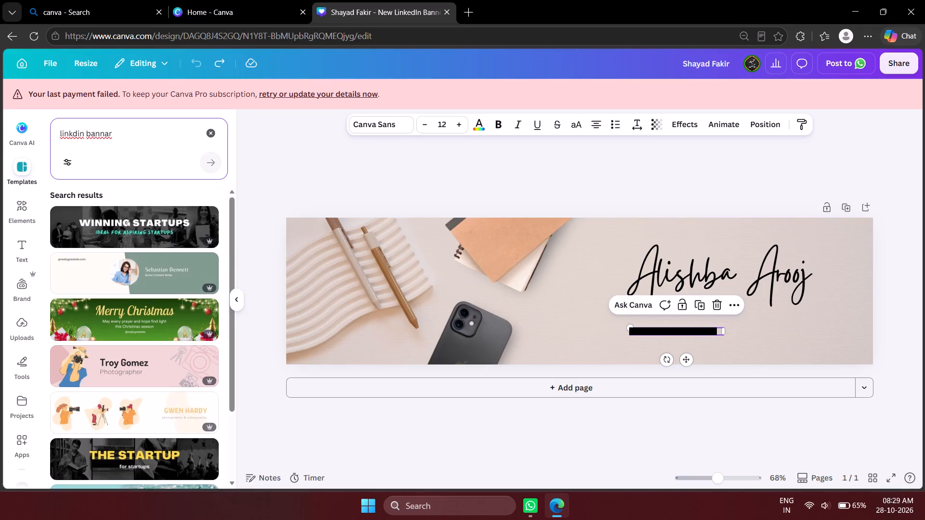
Clear the template search text, look through the listed banner templates again, and deselect the text line on the banner.
{"action": "left_click_drag", "start_coordinate": [143, 136], "coordinate": [0, 137]}
{"action": "key", "text": "ctrl+x"}
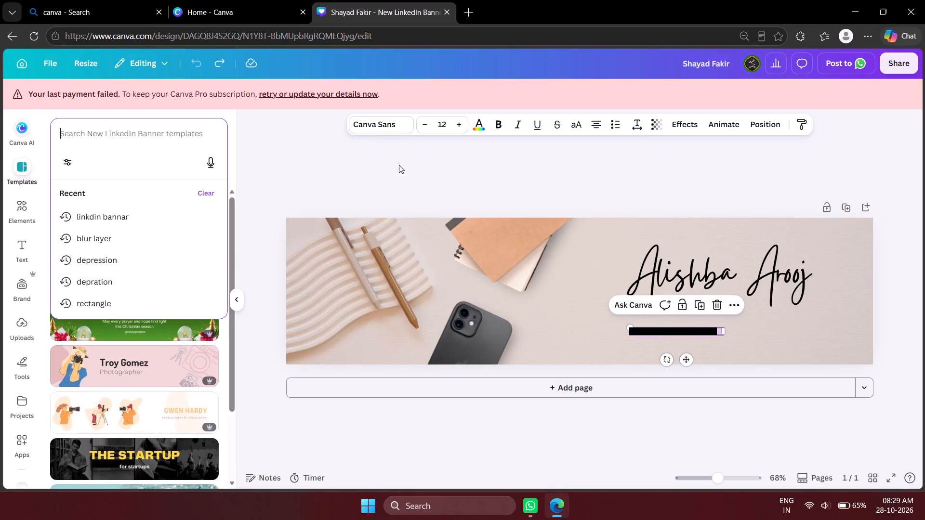
{"action": "left_click", "coordinate": [17, 195]}
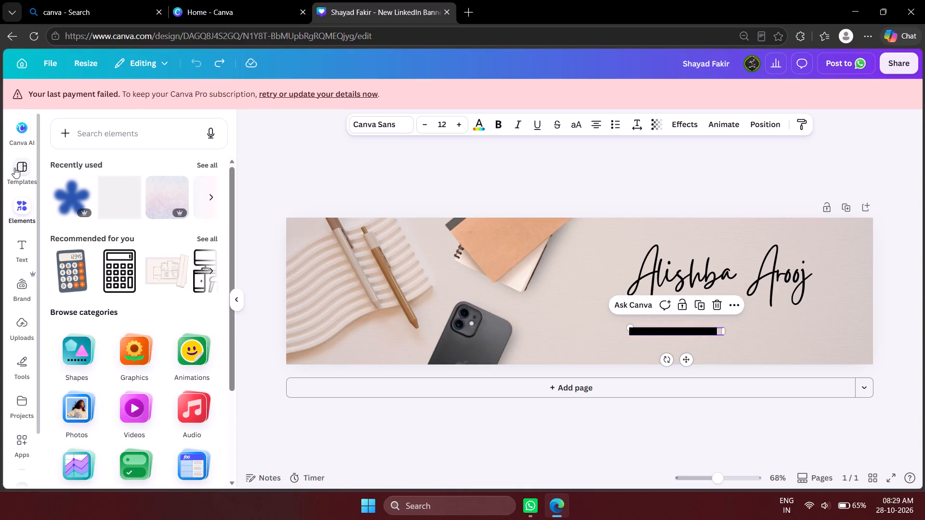
{"action": "left_click", "coordinate": [15, 169]}
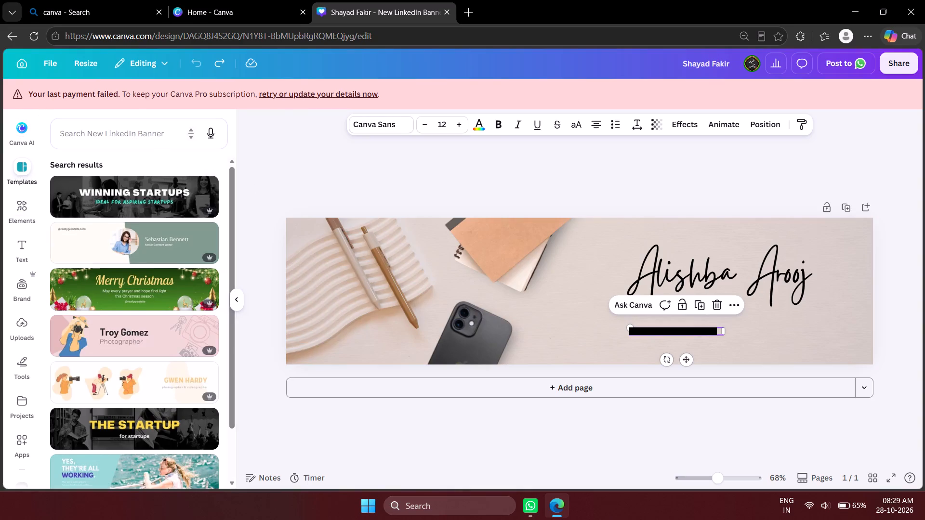
{"action": "scroll", "coordinate": [279, 387], "scroll_direction": "down", "scroll_amount": 1}
{"action": "scroll", "coordinate": [174, 403], "scroll_direction": "down", "scroll_amount": 9}
{"action": "left_click", "coordinate": [497, 447]}
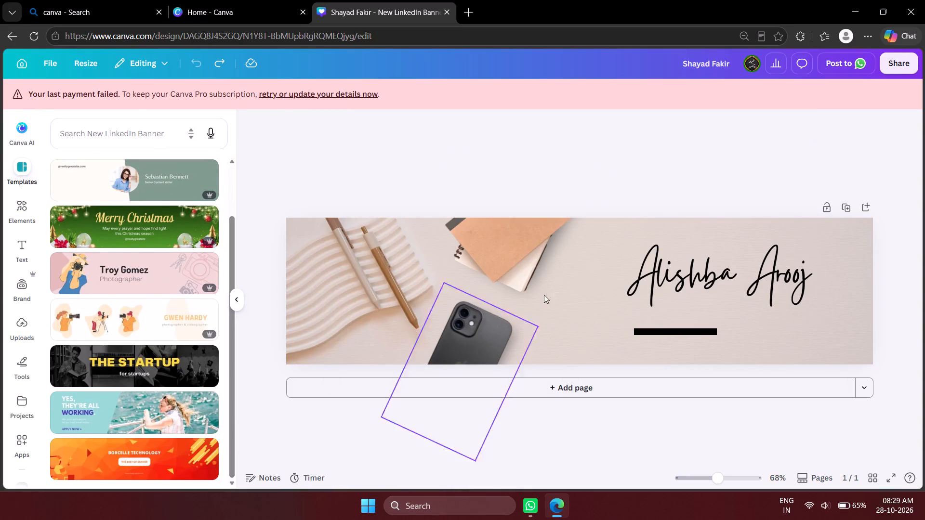
{"action": "left_click", "coordinate": [601, 147]}
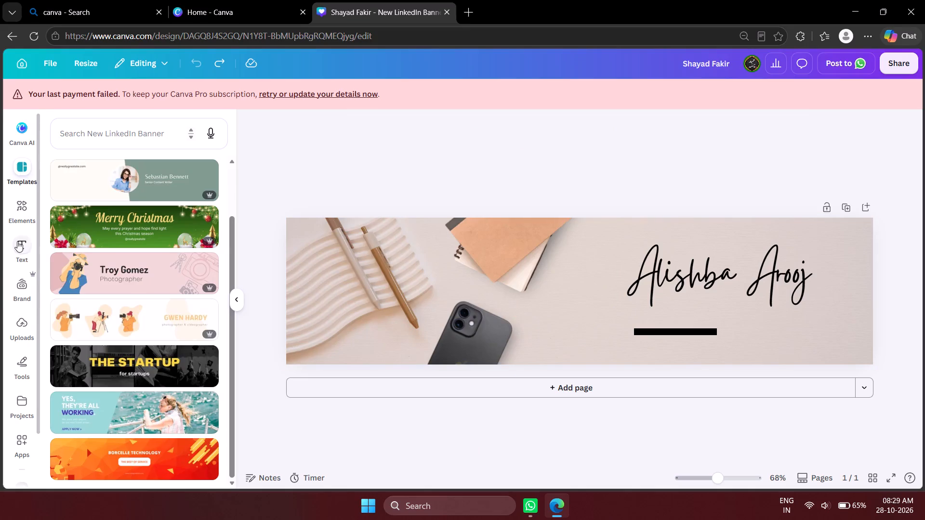
Add a yellow sticky note with the text "quare" in the middle of the banner.
{"action": "left_click", "coordinate": [22, 211]}
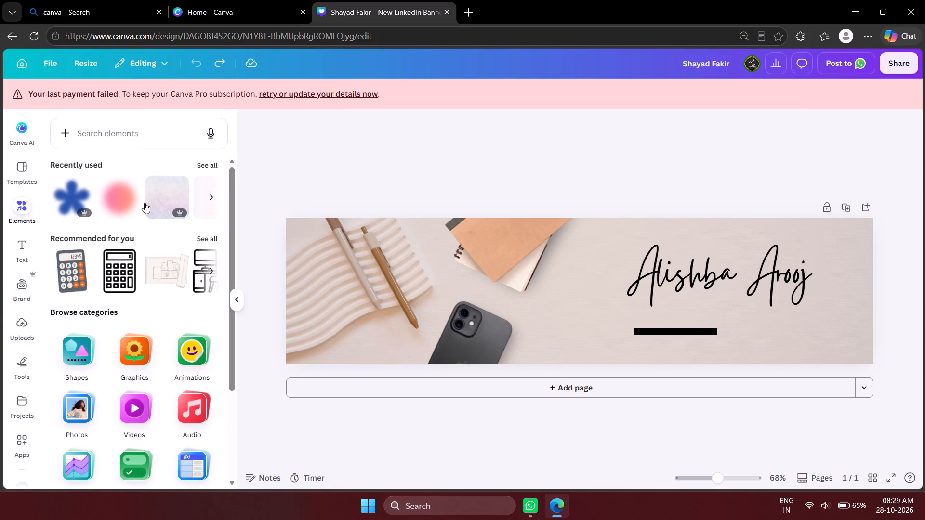
{"action": "scroll", "coordinate": [160, 249], "scroll_direction": "down", "scroll_amount": 5}
{"action": "left_click", "coordinate": [156, 146]}
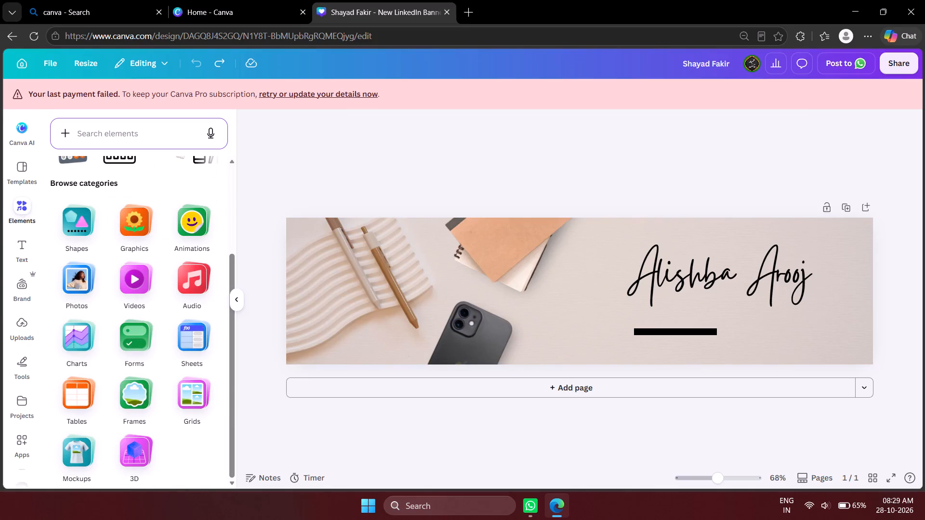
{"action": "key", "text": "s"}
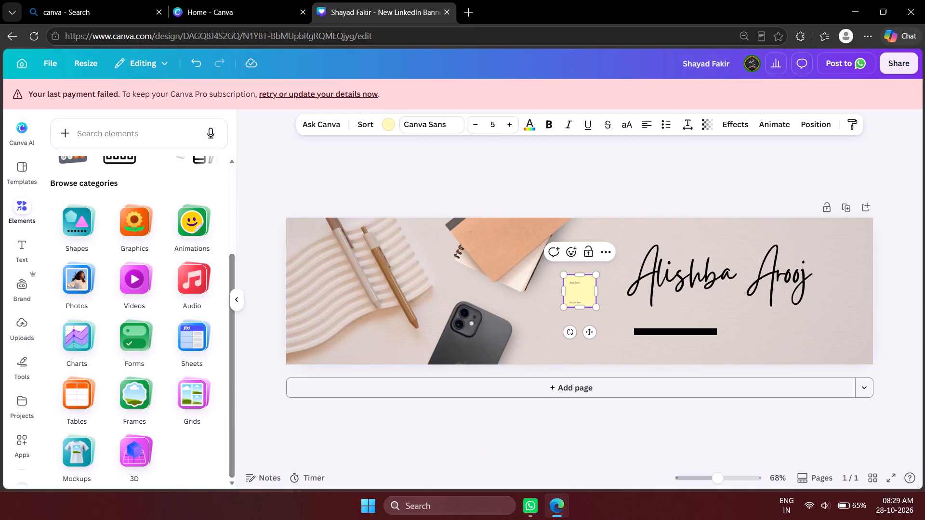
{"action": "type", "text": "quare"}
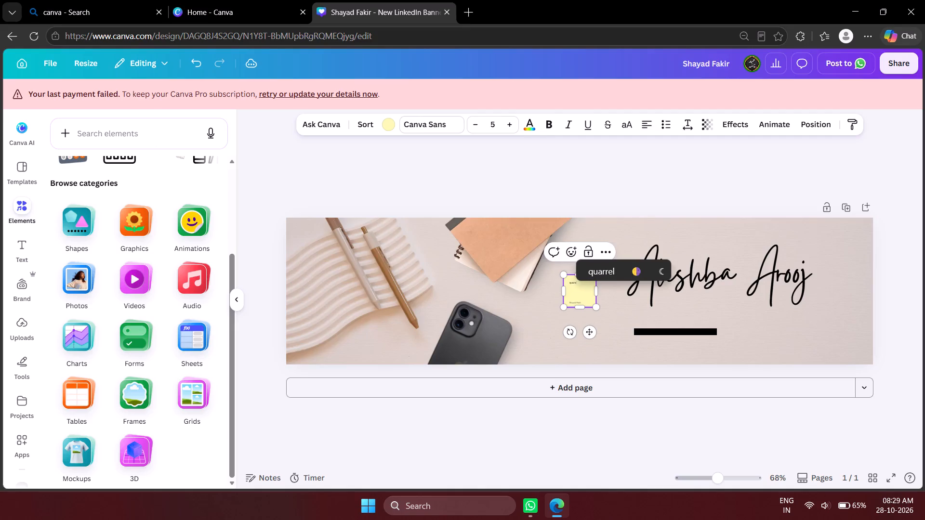
Search the elements for "square" and add the Rectangle shape to the banner.
{"action": "left_click", "coordinate": [142, 131]}
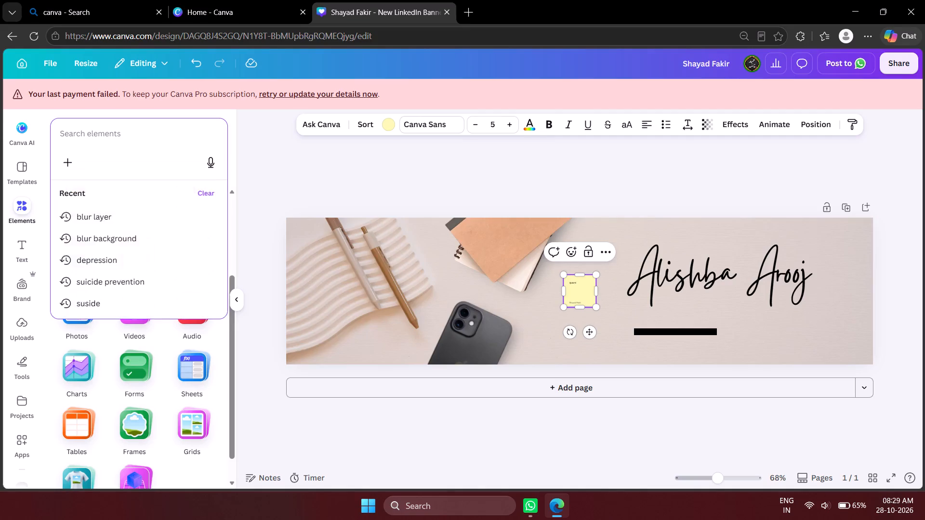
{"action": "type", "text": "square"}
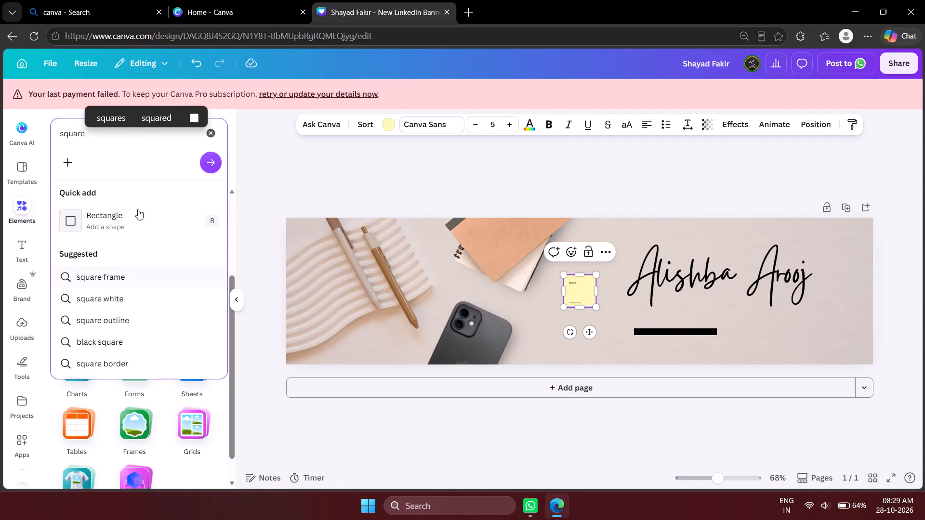
{"action": "left_click", "coordinate": [138, 227]}
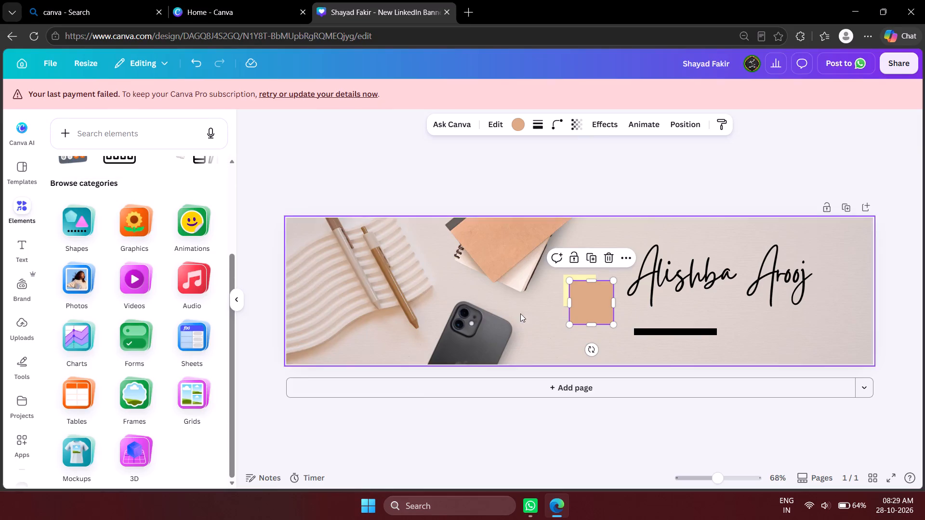
Try dark gray #121210, black and the original tan as the square's fill, and settle on no colour.
{"action": "left_click", "coordinate": [595, 307]}
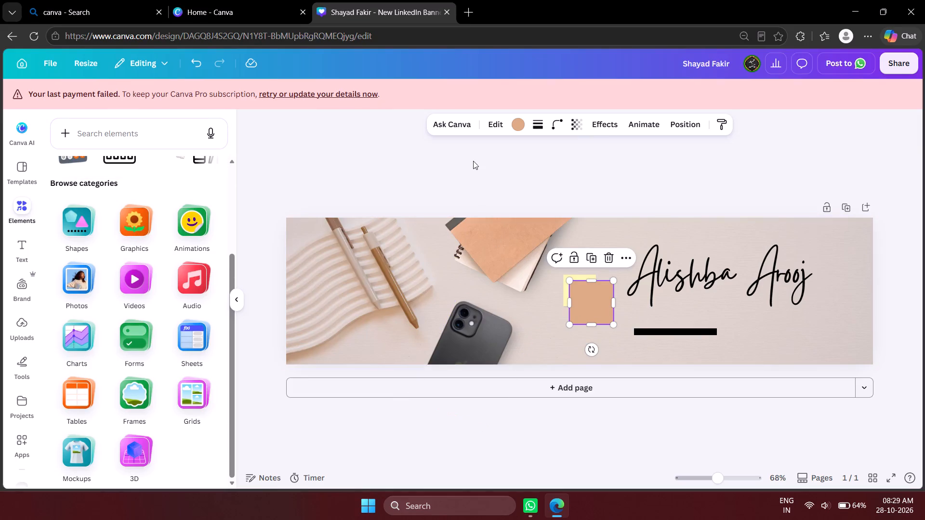
{"action": "left_click", "coordinate": [513, 123]}
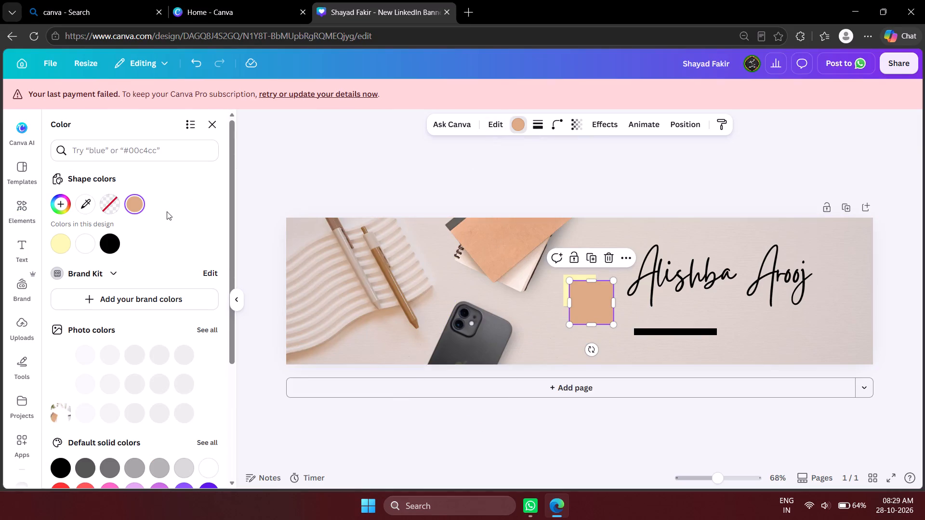
{"action": "left_click", "coordinate": [110, 206]}
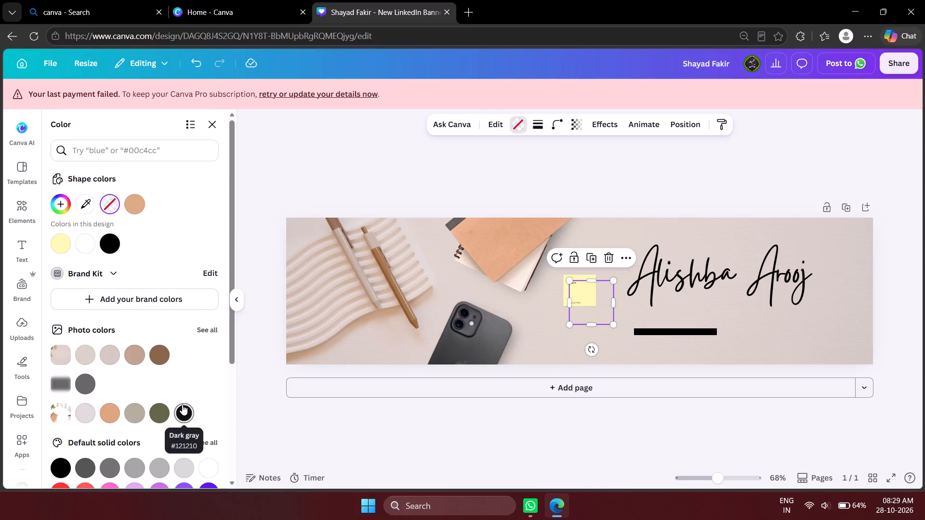
{"action": "scroll", "coordinate": [182, 404], "scroll_direction": "down", "scroll_amount": 3}
{"action": "left_click", "coordinate": [182, 294]}
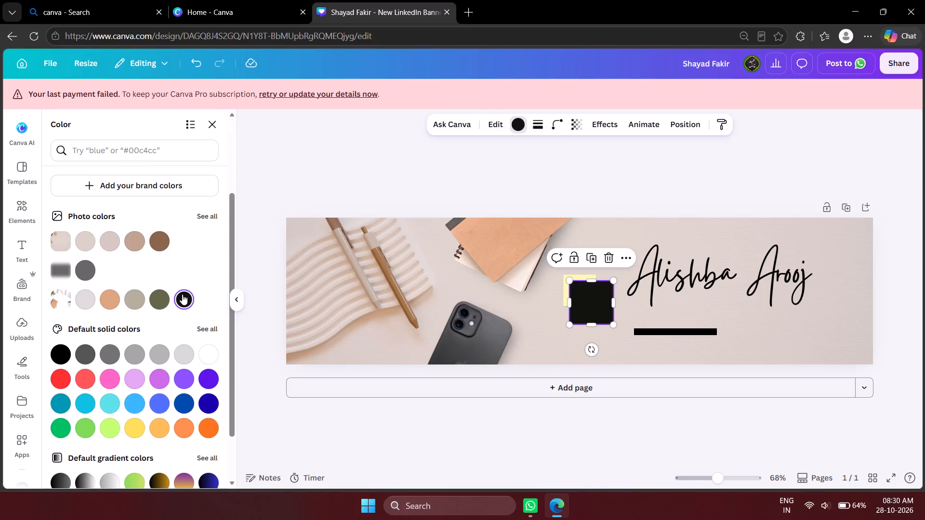
{"action": "left_click", "coordinate": [182, 294]}
{"action": "scroll", "coordinate": [167, 299], "scroll_direction": "up", "scroll_amount": 3}
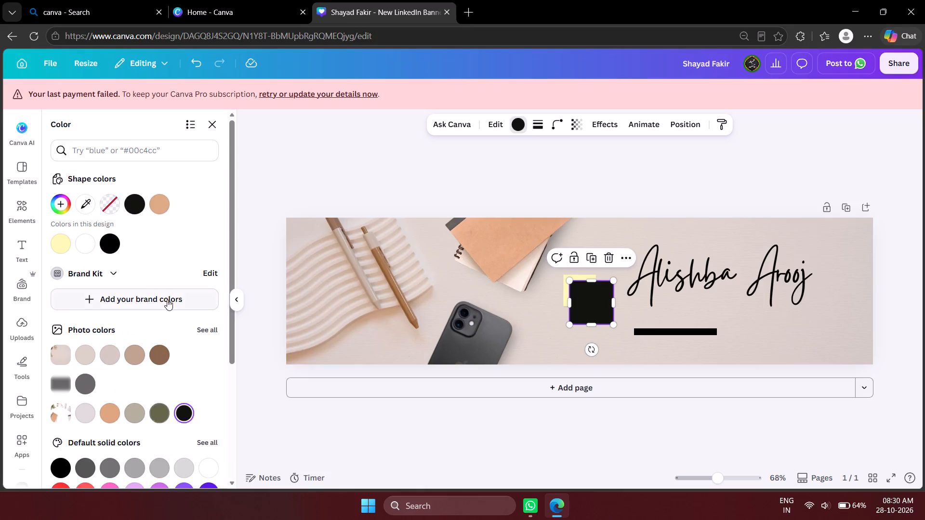
{"action": "left_click", "coordinate": [111, 245]}
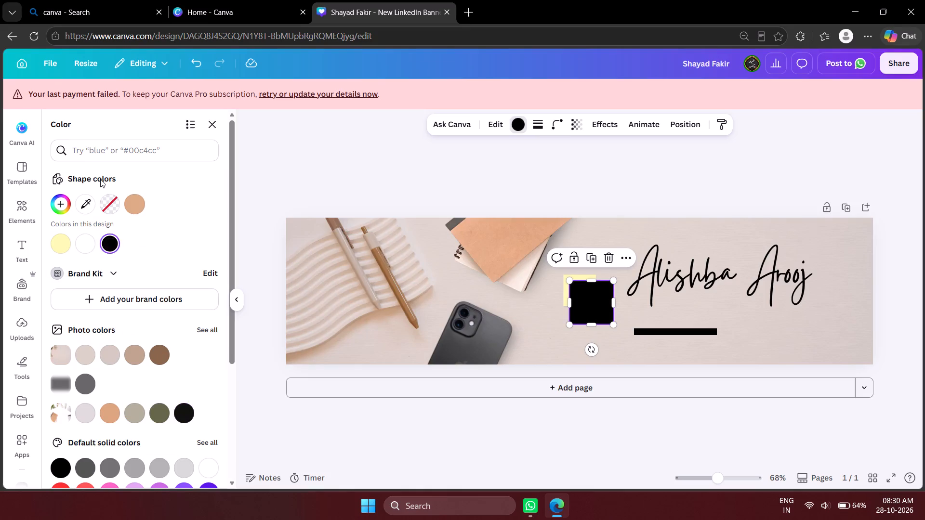
{"action": "left_click", "coordinate": [109, 201]}
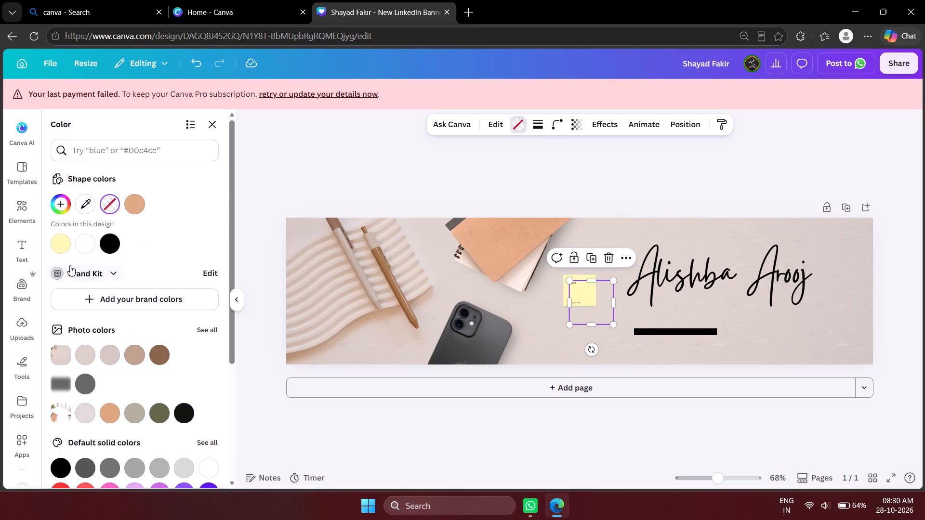
{"action": "left_click", "coordinate": [136, 196]}
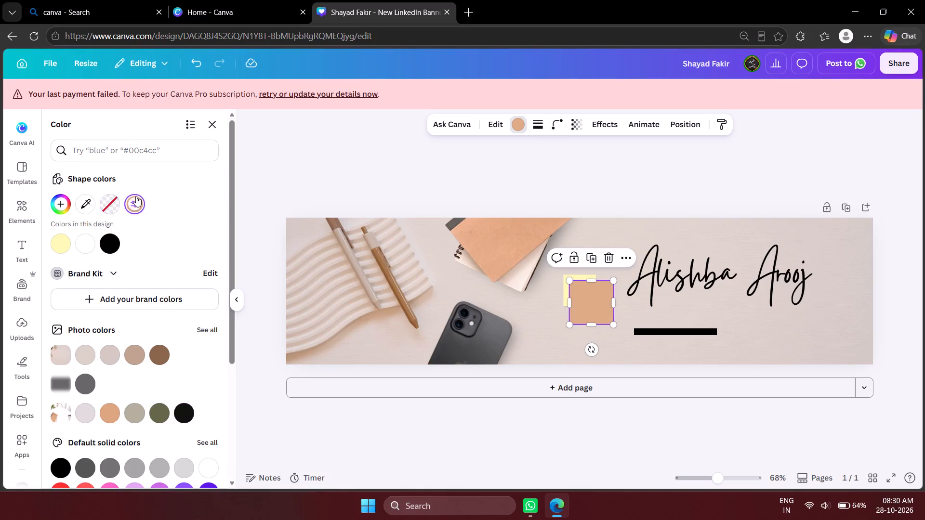
{"action": "left_click", "coordinate": [136, 196]}
{"action": "left_click", "coordinate": [103, 198]}
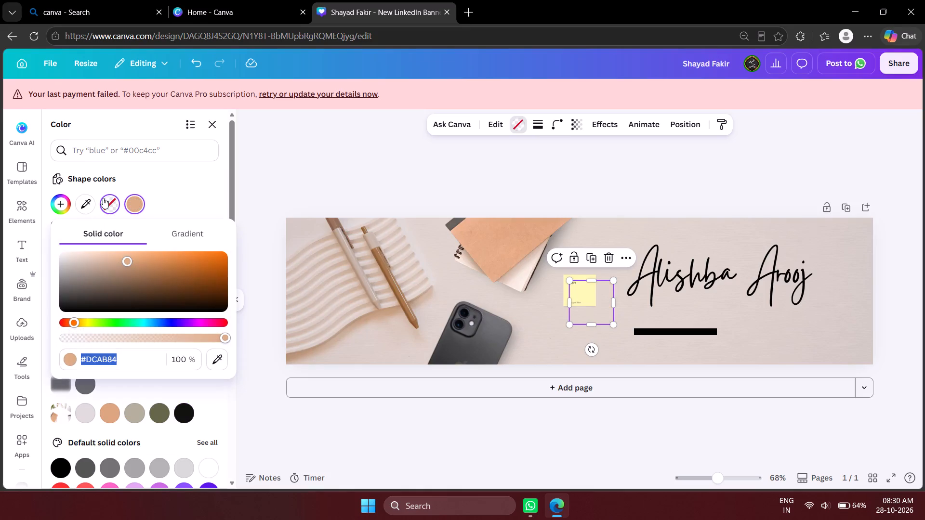
{"action": "left_click", "coordinate": [190, 194]}
{"action": "left_click", "coordinate": [271, 426]}
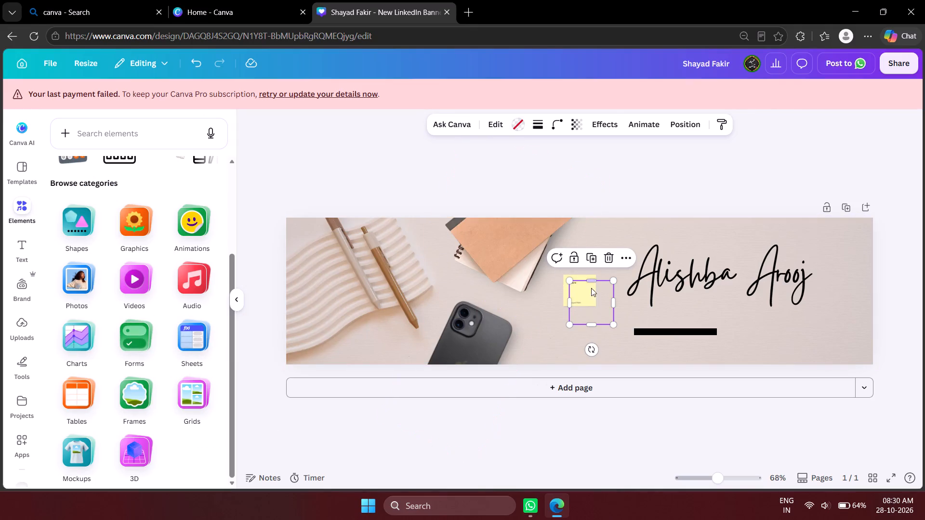
Stretch the unfilled square into a wide rectangle and fit it around the black text line beneath the name on the banner.
{"action": "left_click_drag", "start_coordinate": [615, 305], "coordinate": [722, 315]}
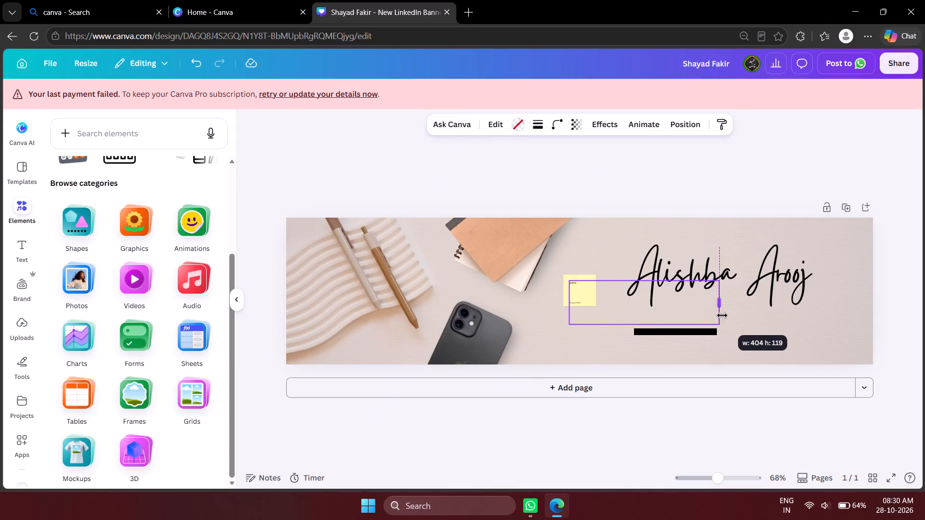
{"action": "left_click_drag", "start_coordinate": [722, 315], "coordinate": [723, 315]}
{"action": "left_click", "coordinate": [419, 309]}
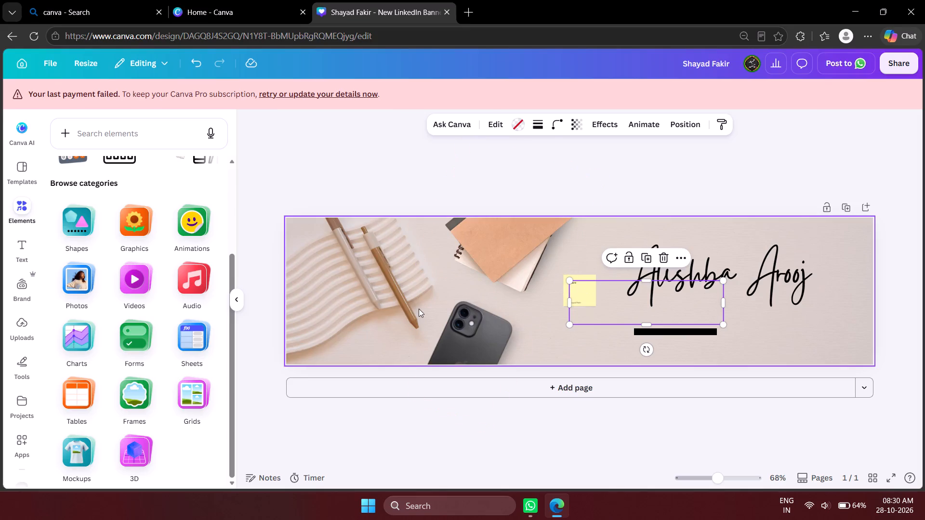
{"action": "left_click_drag", "start_coordinate": [625, 312], "coordinate": [665, 355]}
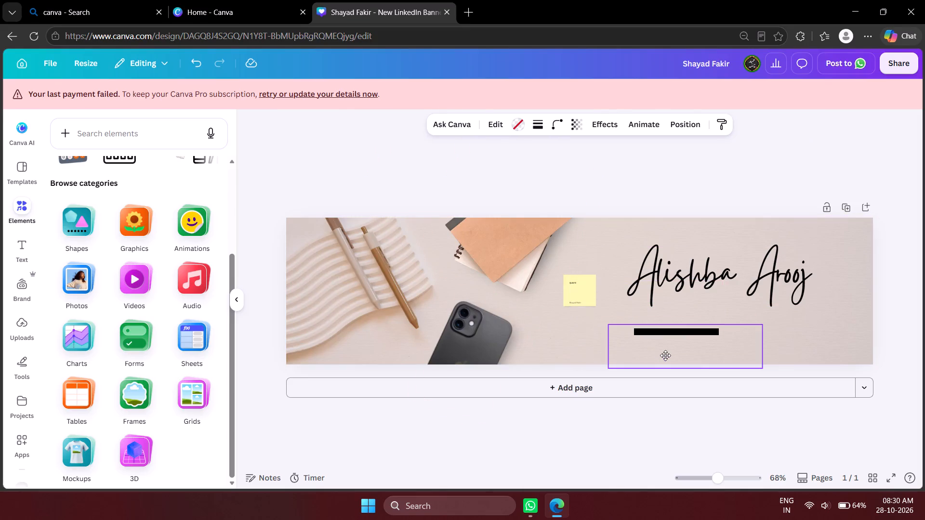
{"action": "left_click_drag", "start_coordinate": [665, 355], "coordinate": [655, 337]}
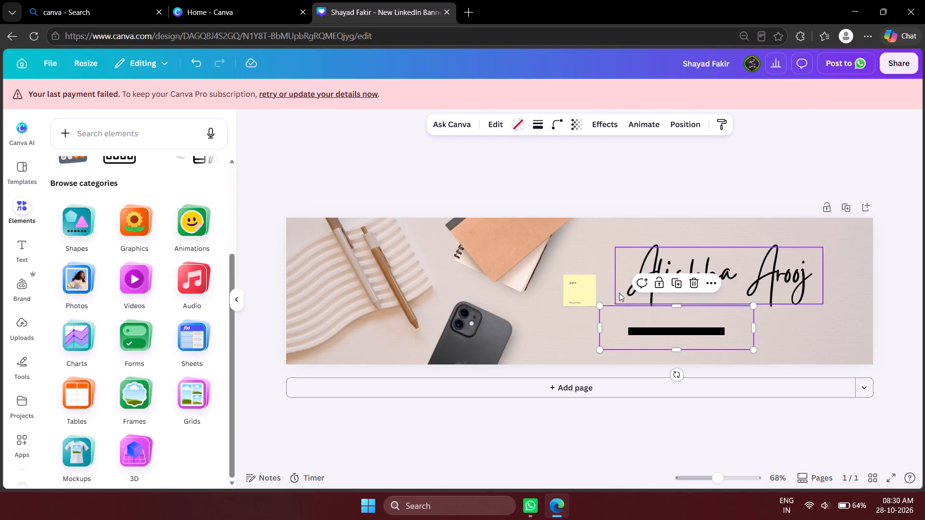
{"action": "left_click_drag", "start_coordinate": [600, 304], "coordinate": [634, 318]}
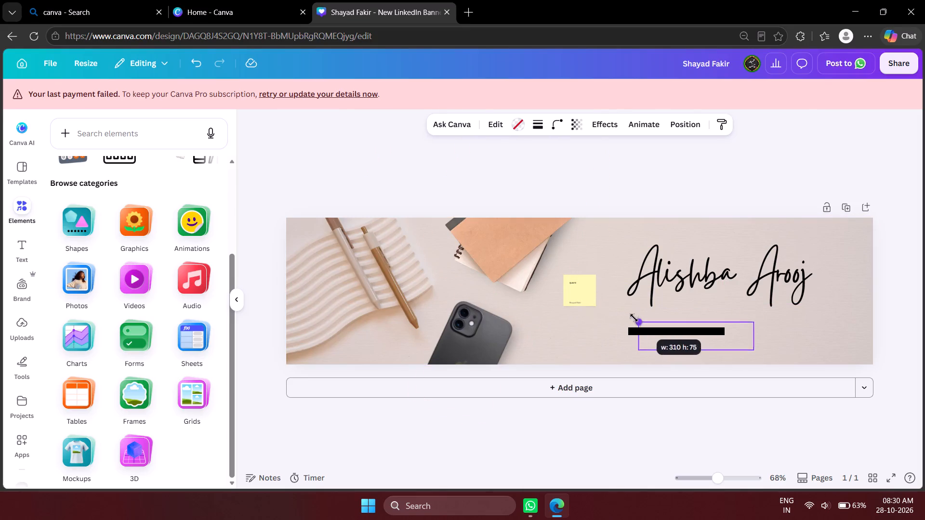
{"action": "left_click_drag", "start_coordinate": [634, 318], "coordinate": [622, 316]}
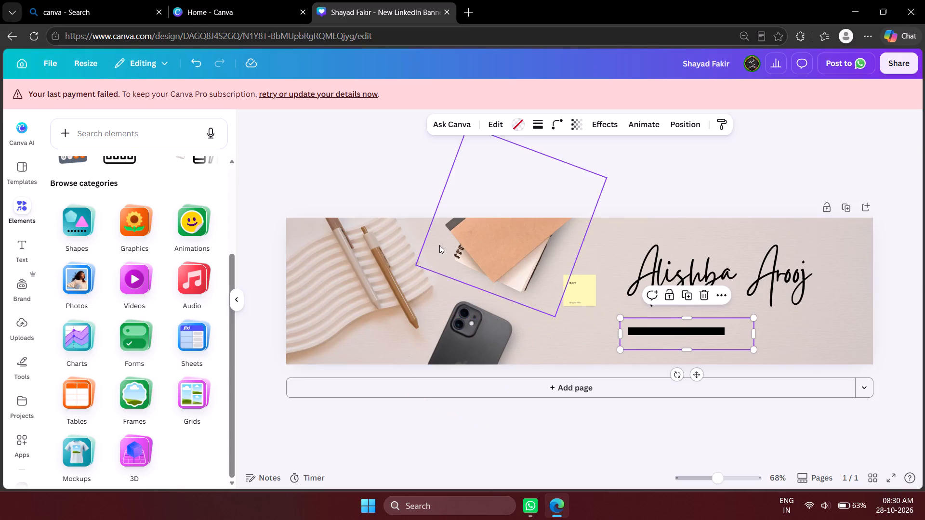
Return to the home page and search for "linkdin bannar".
{"action": "left_click", "coordinate": [20, 63]}
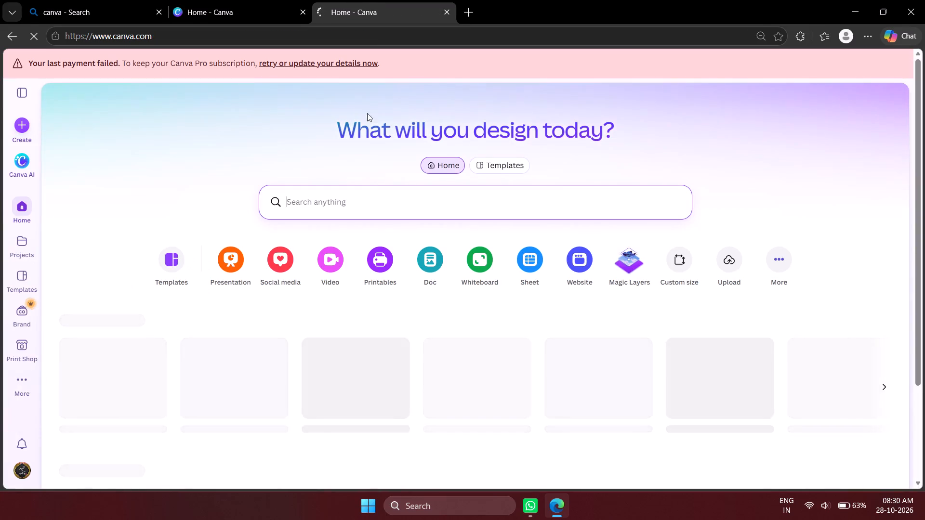
{"action": "key", "text": "ctrl+v"}
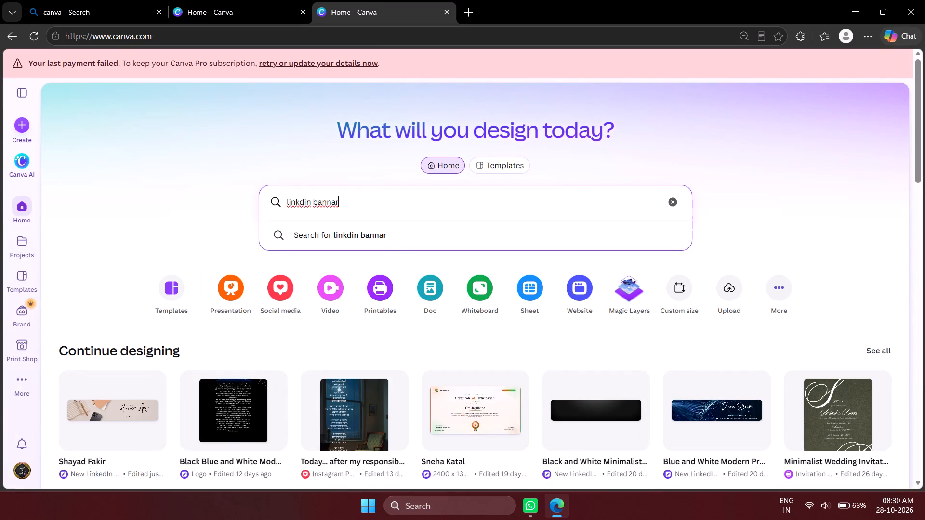
{"action": "left_click", "coordinate": [387, 239]}
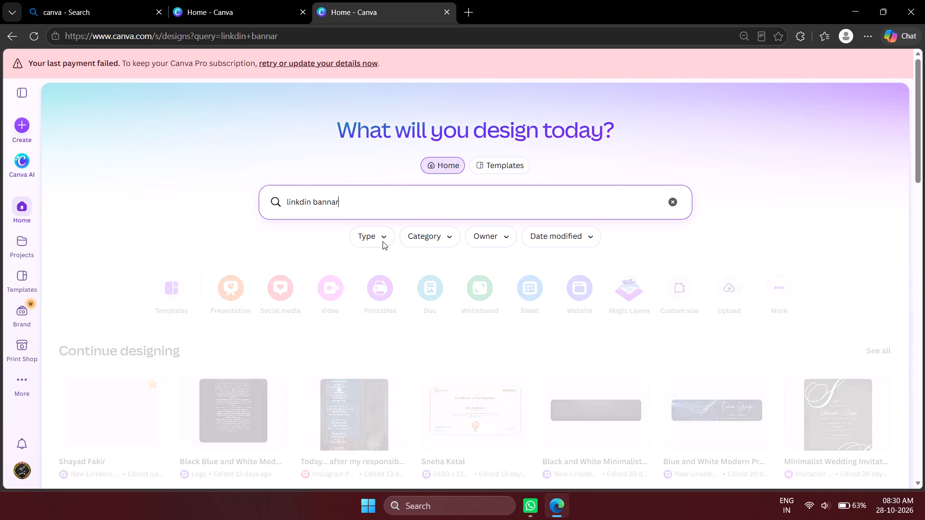
Look through the existing designs and Canva templates found for the banner search.
{"action": "scroll", "coordinate": [367, 268], "scroll_direction": "down", "scroll_amount": 4}
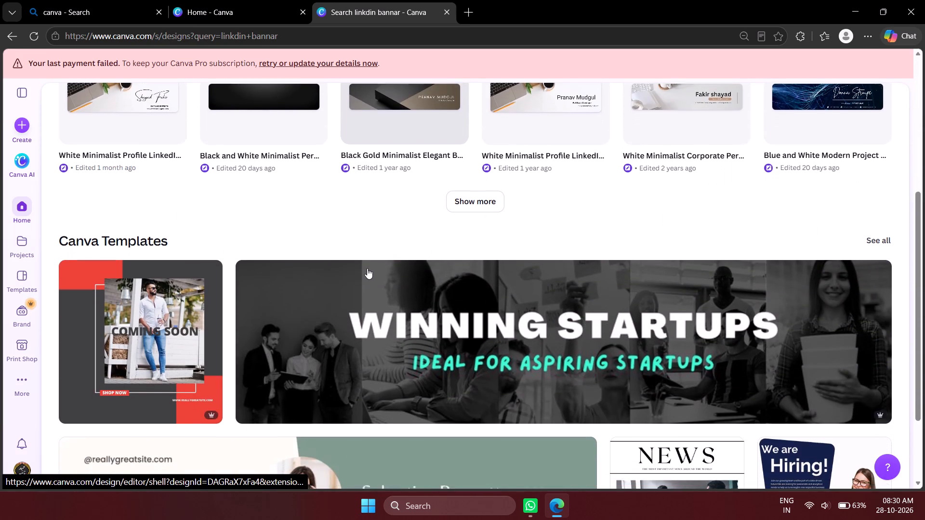
{"action": "scroll", "coordinate": [367, 268], "scroll_direction": "down", "scroll_amount": 7}
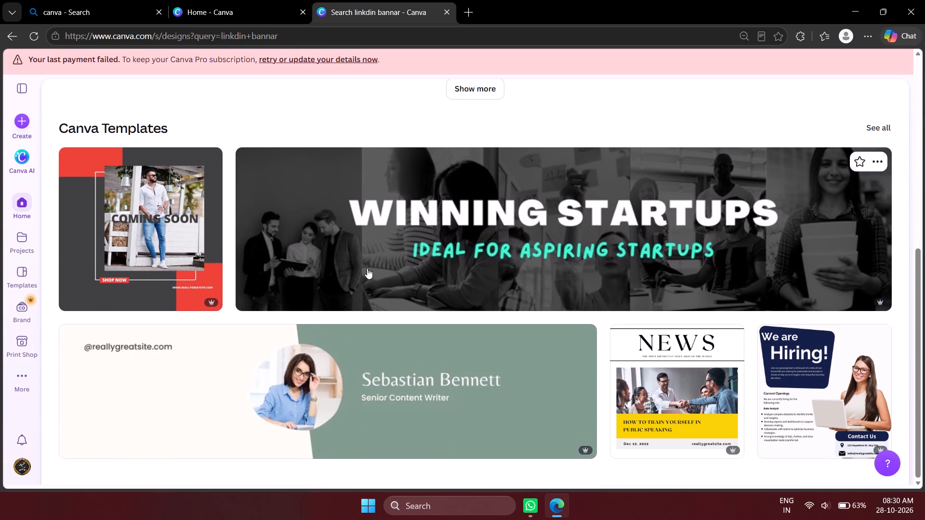
{"action": "scroll", "coordinate": [367, 268], "scroll_direction": "up", "scroll_amount": 4}
{"action": "scroll", "coordinate": [367, 268], "scroll_direction": "down", "scroll_amount": 4}
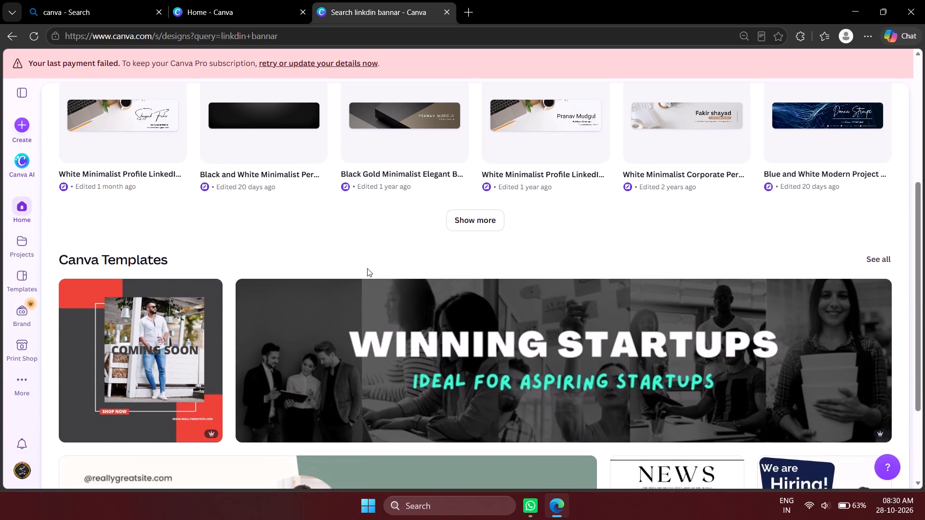
{"action": "scroll", "coordinate": [367, 268], "scroll_direction": "down", "scroll_amount": 8}
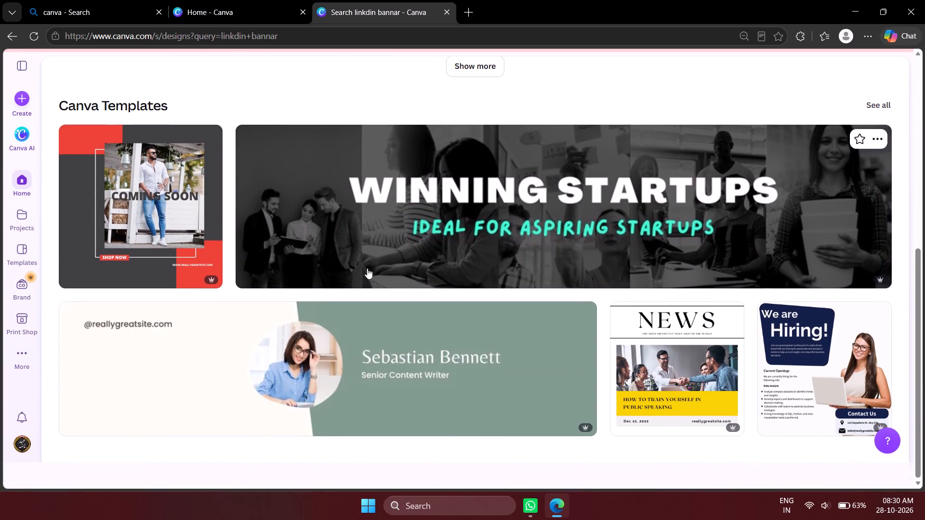
{"action": "scroll", "coordinate": [367, 268], "scroll_direction": "down", "scroll_amount": 1}
{"action": "scroll", "coordinate": [367, 268], "scroll_direction": "up", "scroll_amount": 6}
{"action": "scroll", "coordinate": [659, 370], "scroll_direction": "left", "scroll_amount": 4}
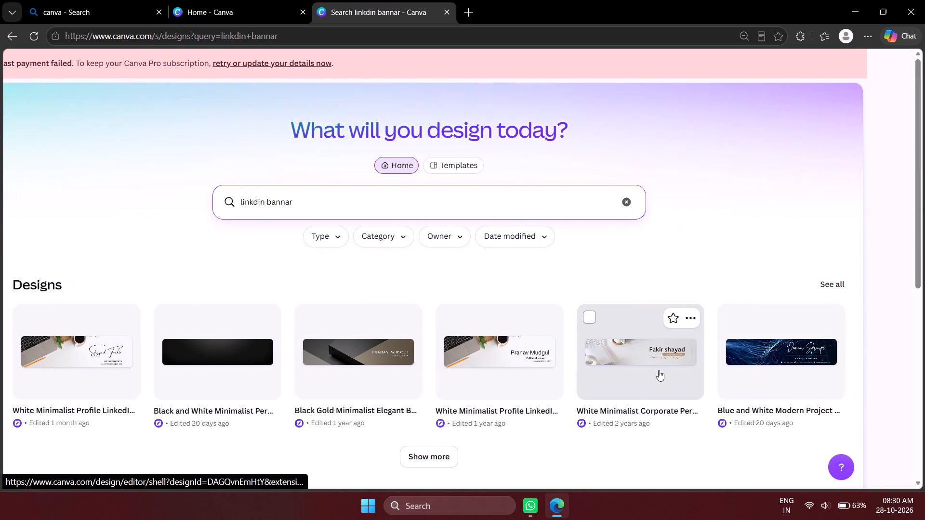
Expand the Designs results to show more and look through the full set.
{"action": "left_click", "coordinate": [465, 458]}
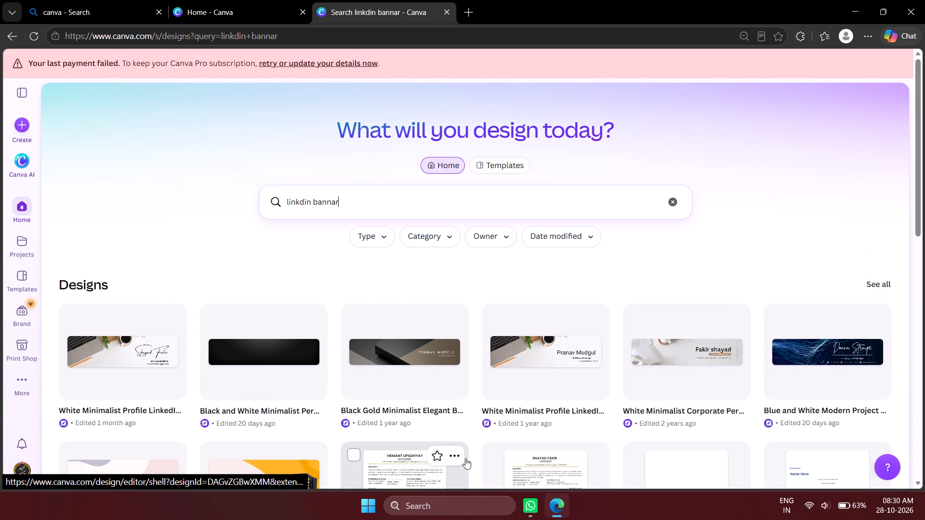
{"action": "scroll", "coordinate": [459, 373], "scroll_direction": "down", "scroll_amount": 5}
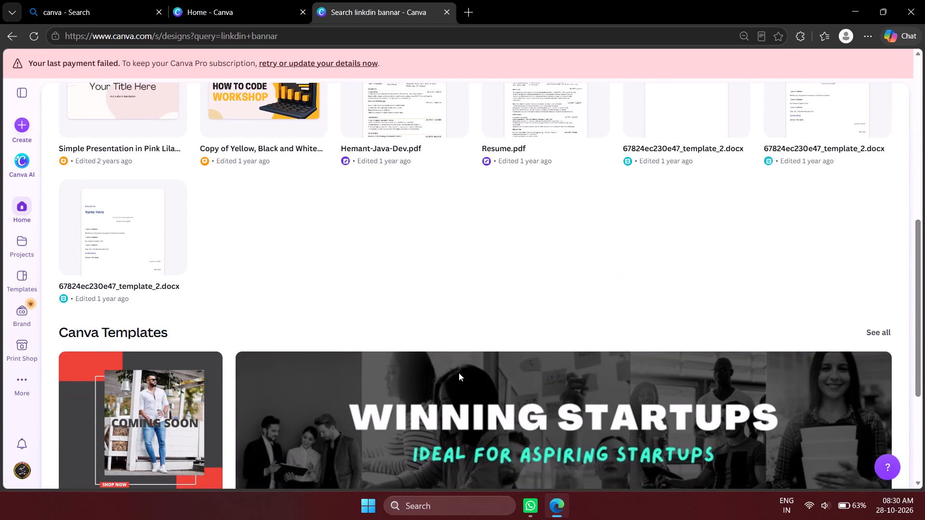
{"action": "scroll", "coordinate": [459, 373], "scroll_direction": "down", "scroll_amount": 9}
{"action": "scroll", "coordinate": [459, 373], "scroll_direction": "up", "scroll_amount": 8}
{"action": "scroll", "coordinate": [459, 373], "scroll_direction": "down", "scroll_amount": 1}
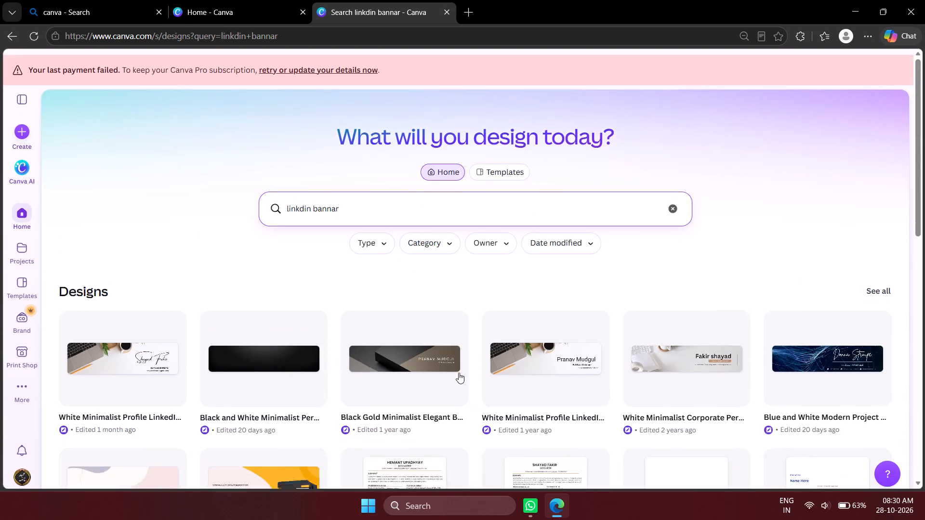
{"action": "scroll", "coordinate": [459, 373], "scroll_direction": "down", "scroll_amount": 1}
{"action": "scroll", "coordinate": [459, 373], "scroll_direction": "right", "scroll_amount": 5}
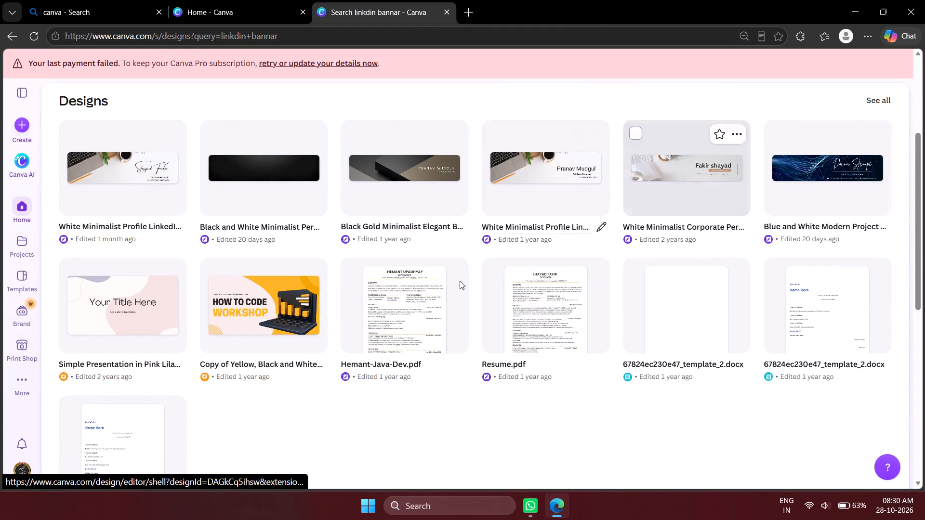
{"action": "scroll", "coordinate": [426, 307], "scroll_direction": "up", "scroll_amount": 5}
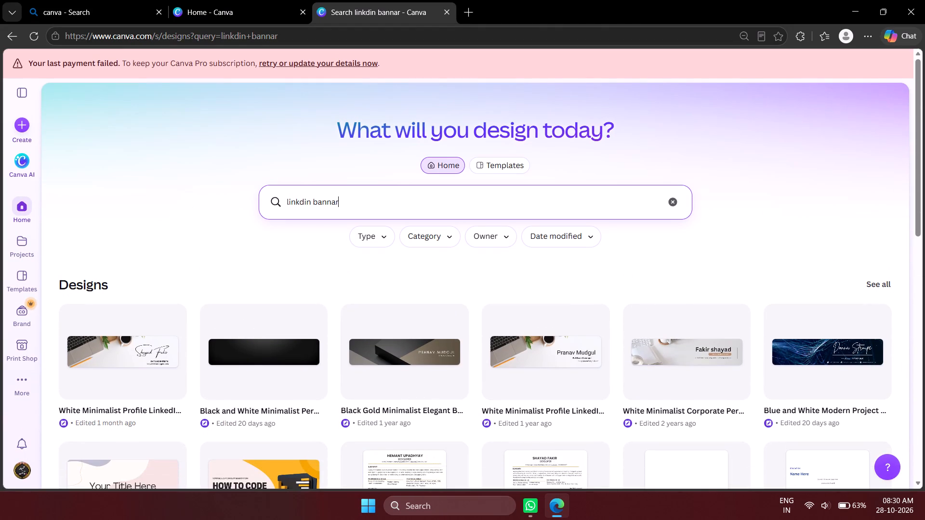
Switch the "linkdin bannar" search to templates and look through the banner designs offered.
{"action": "left_click", "coordinate": [499, 164]}
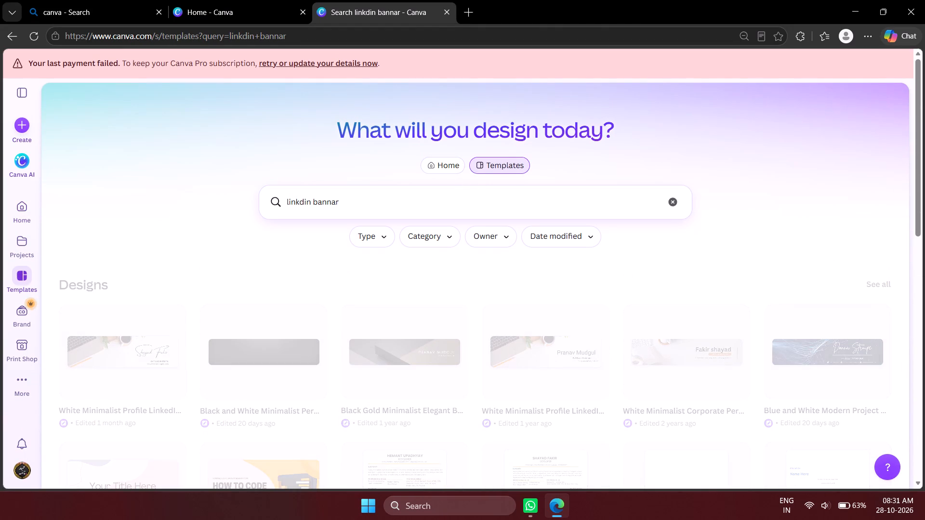
{"action": "left_click", "coordinate": [353, 205]}
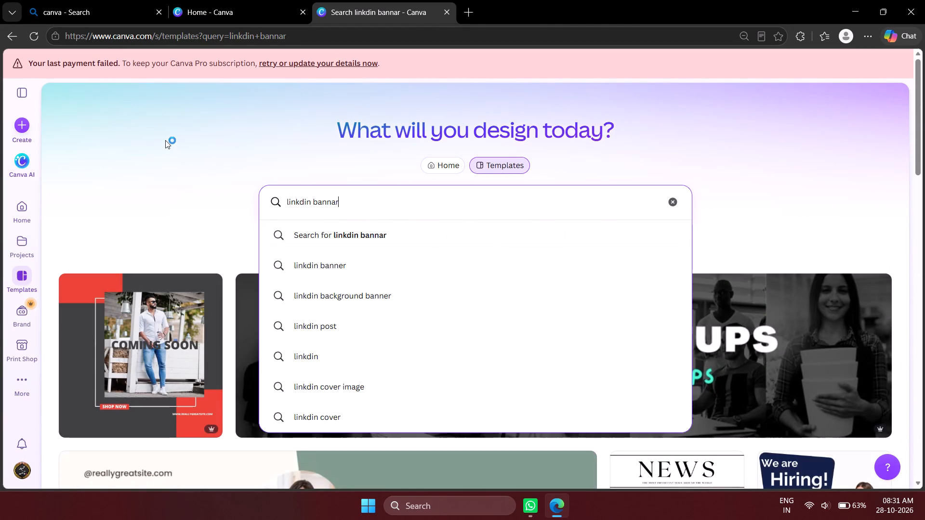
{"action": "left_click", "coordinate": [165, 140]}
{"action": "scroll", "coordinate": [274, 335], "scroll_direction": "down", "scroll_amount": 11}
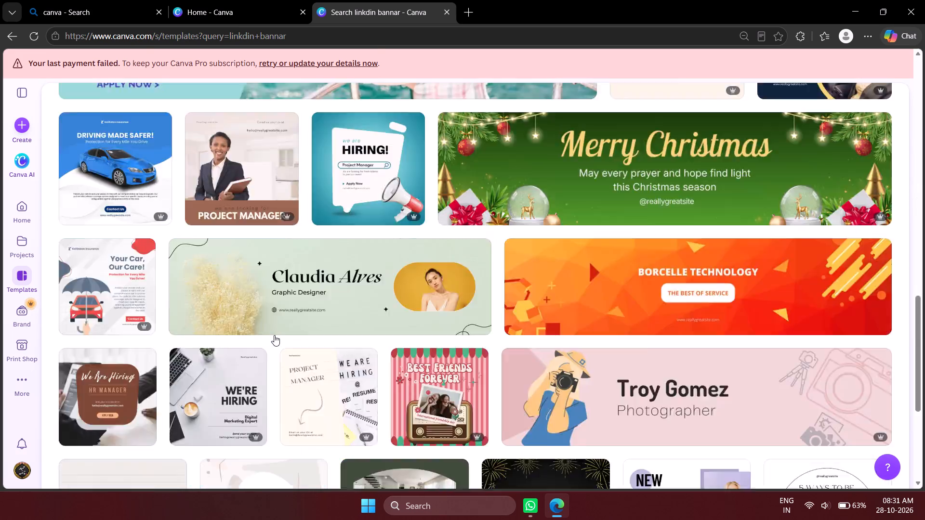
{"action": "scroll", "coordinate": [274, 335], "scroll_direction": "down", "scroll_amount": 4}
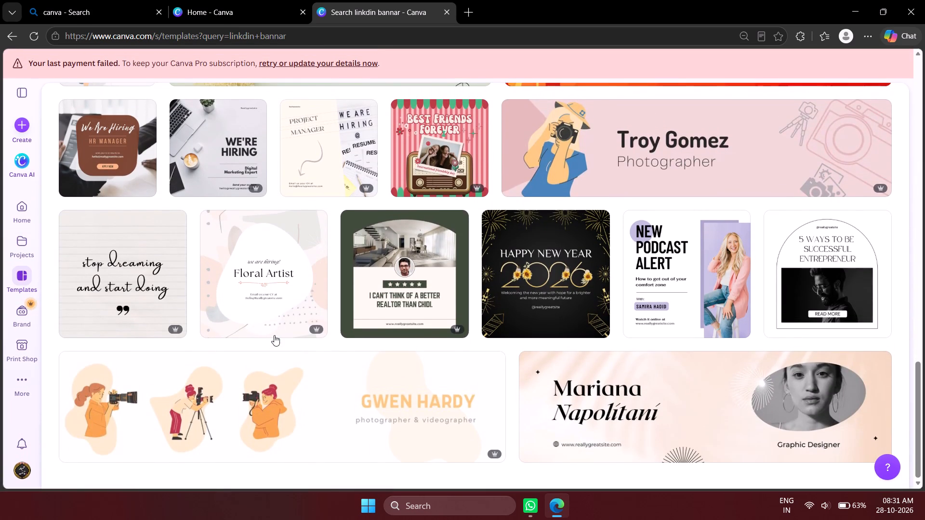
{"action": "scroll", "coordinate": [450, 293], "scroll_direction": "left", "scroll_amount": 1}
{"action": "scroll", "coordinate": [450, 293], "scroll_direction": "down", "scroll_amount": 5}
{"action": "scroll", "coordinate": [450, 293], "scroll_direction": "up", "scroll_amount": 6}
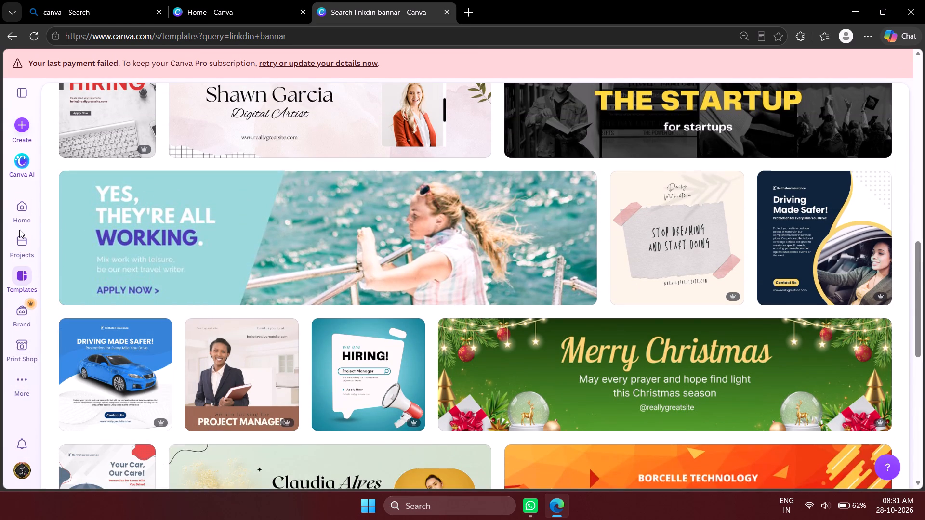
Return to the home page, search for "linkdin bannar" again and look through the designs and templates found.
{"action": "left_click", "coordinate": [22, 213]}
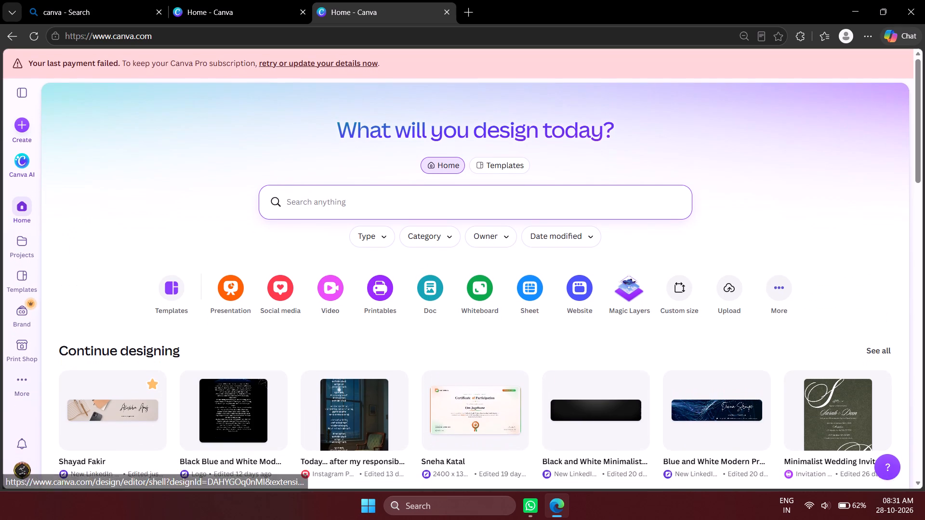
{"action": "key", "text": "ctrl+v"}
{"action": "key", "text": "Return"}
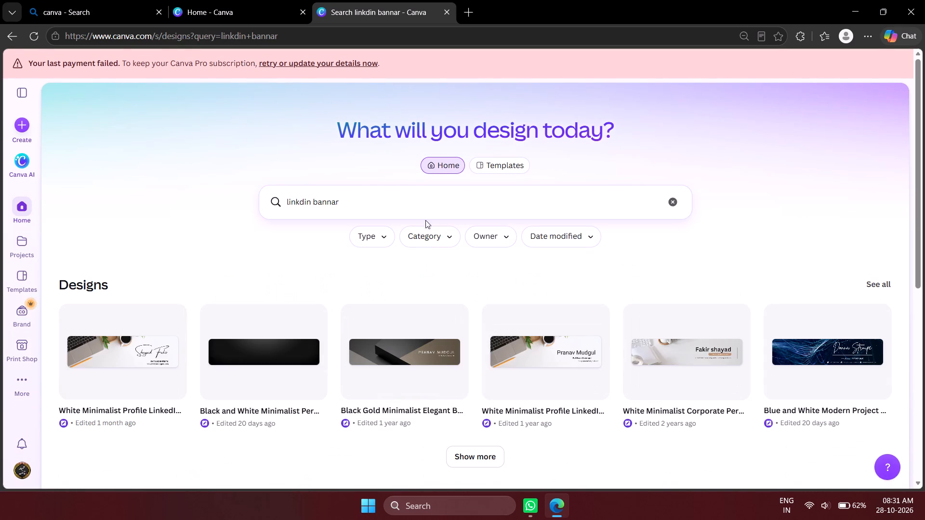
{"action": "scroll", "coordinate": [427, 257], "scroll_direction": "down", "scroll_amount": 4}
{"action": "scroll", "coordinate": [409, 356], "scroll_direction": "down", "scroll_amount": 4}
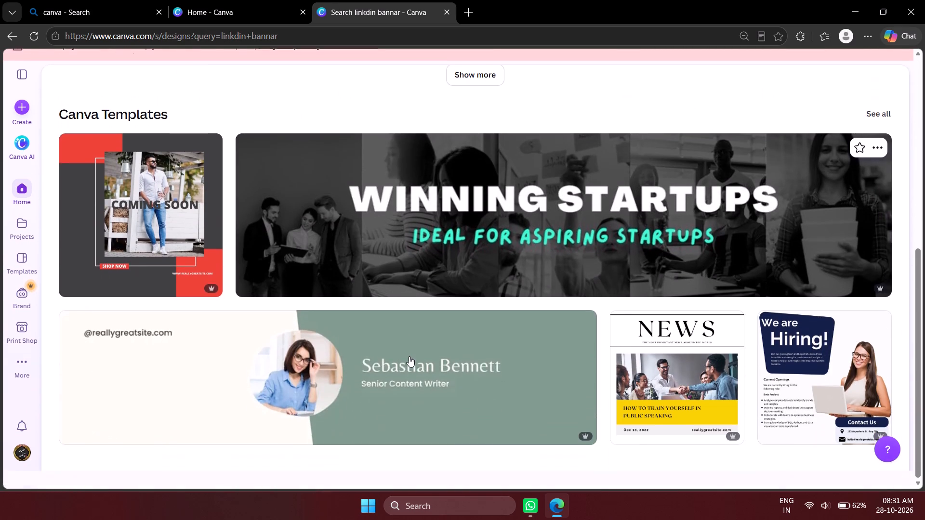
{"action": "scroll", "coordinate": [409, 356], "scroll_direction": "down", "scroll_amount": 3}
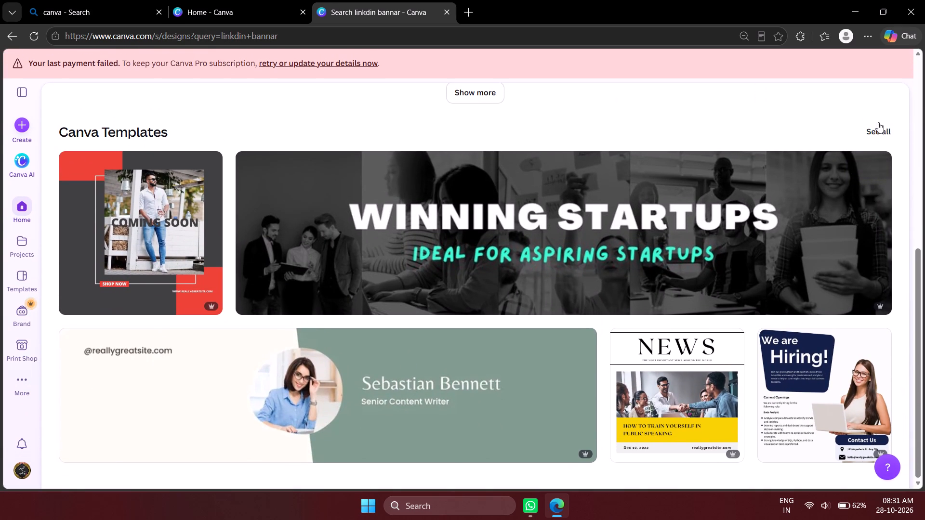
Show all Canva templates for the "linkdin bannar" search and look through them for a banner layout.
{"action": "left_click", "coordinate": [881, 123]}
{"action": "scroll", "coordinate": [505, 394], "scroll_direction": "down", "scroll_amount": 3}
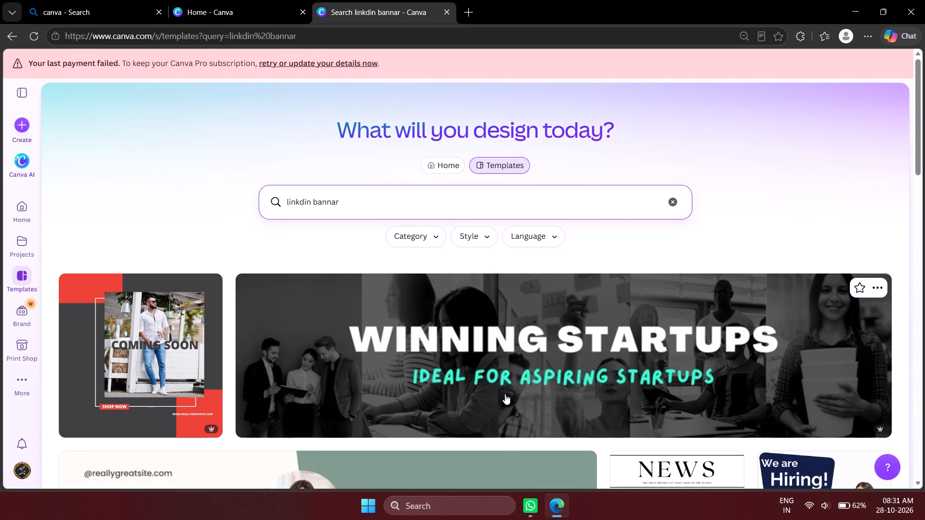
{"action": "scroll", "coordinate": [505, 394], "scroll_direction": "down", "scroll_amount": 14}
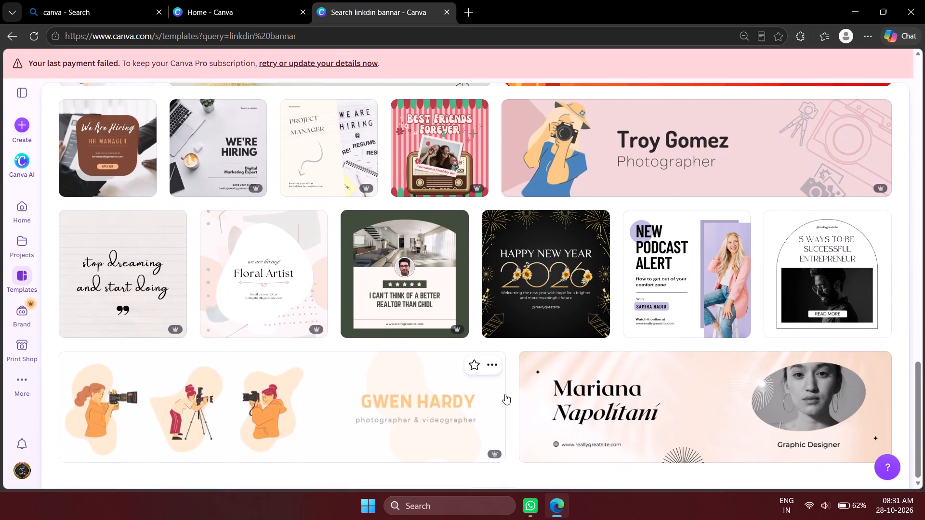
{"action": "scroll", "coordinate": [505, 394], "scroll_direction": "up", "scroll_amount": 14}
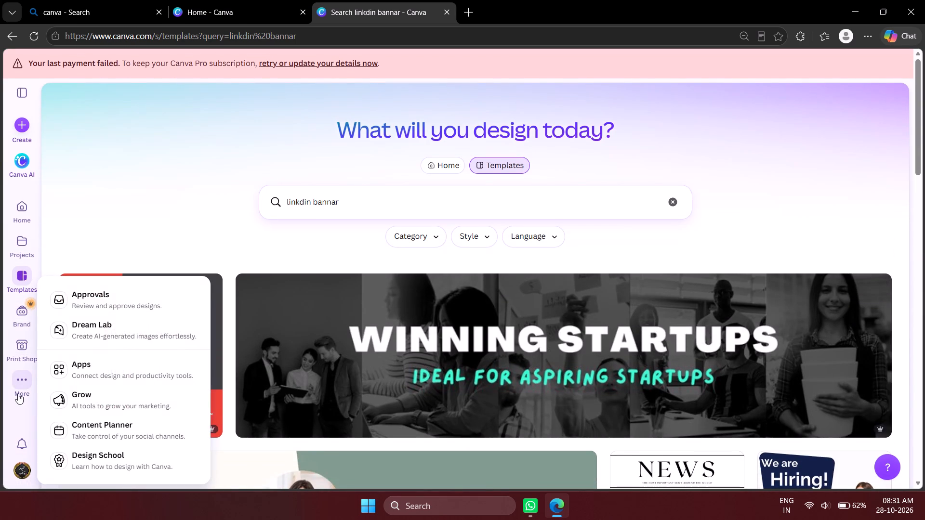
Open all projects and look through the saved designs for existing LinkedIn banners.
{"action": "left_click", "coordinate": [24, 240]}
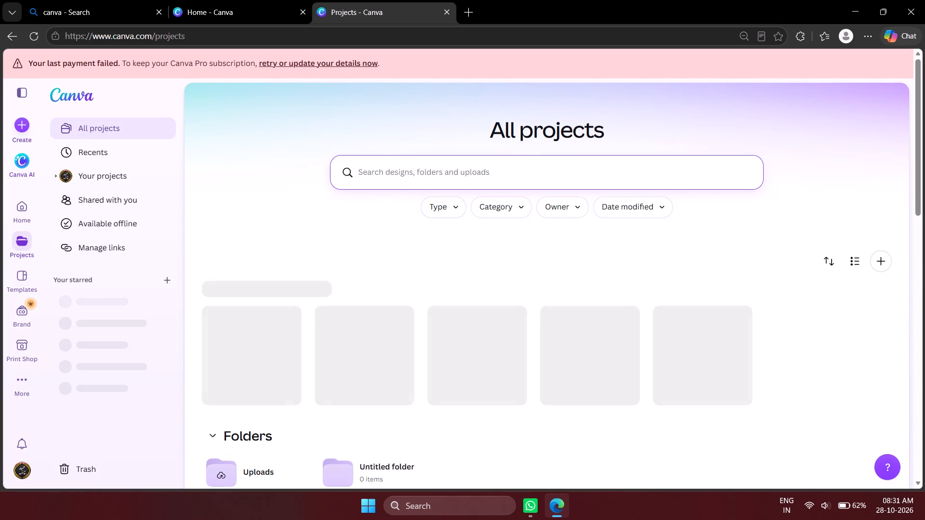
{"action": "scroll", "coordinate": [441, 240], "scroll_direction": "down", "scroll_amount": 8}
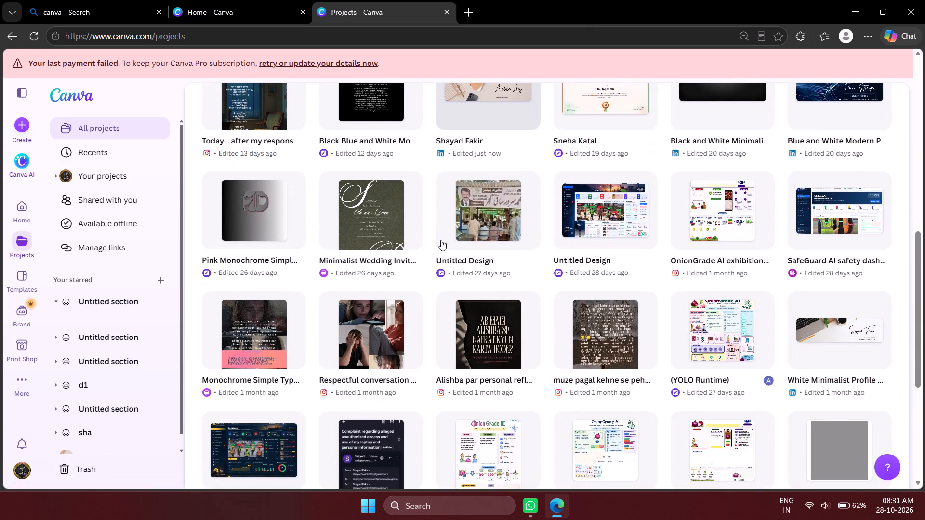
{"action": "scroll", "coordinate": [441, 240], "scroll_direction": "down", "scroll_amount": 5}
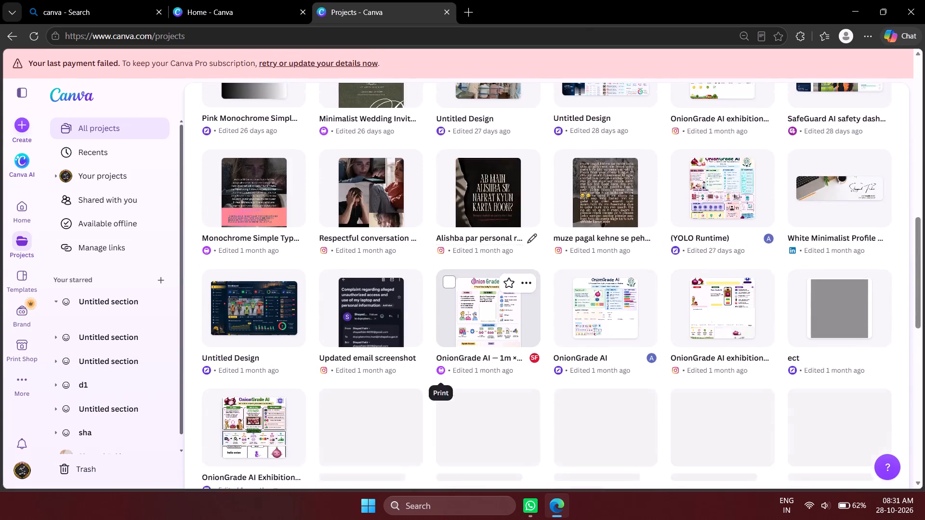
{"action": "scroll", "coordinate": [441, 240], "scroll_direction": "down", "scroll_amount": 1}
{"action": "scroll", "coordinate": [441, 240], "scroll_direction": "up", "scroll_amount": 4}
{"action": "scroll", "coordinate": [441, 240], "scroll_direction": "down", "scroll_amount": 4}
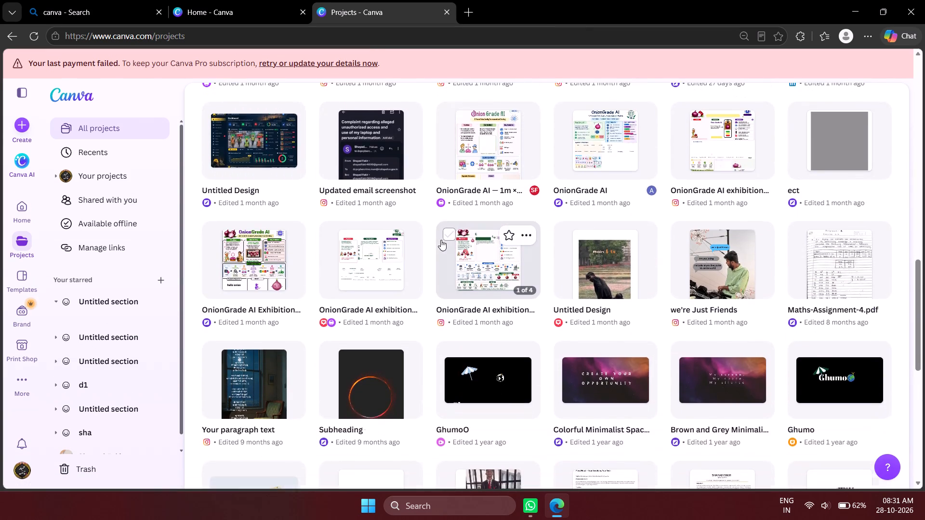
{"action": "scroll", "coordinate": [441, 240], "scroll_direction": "down", "scroll_amount": 5}
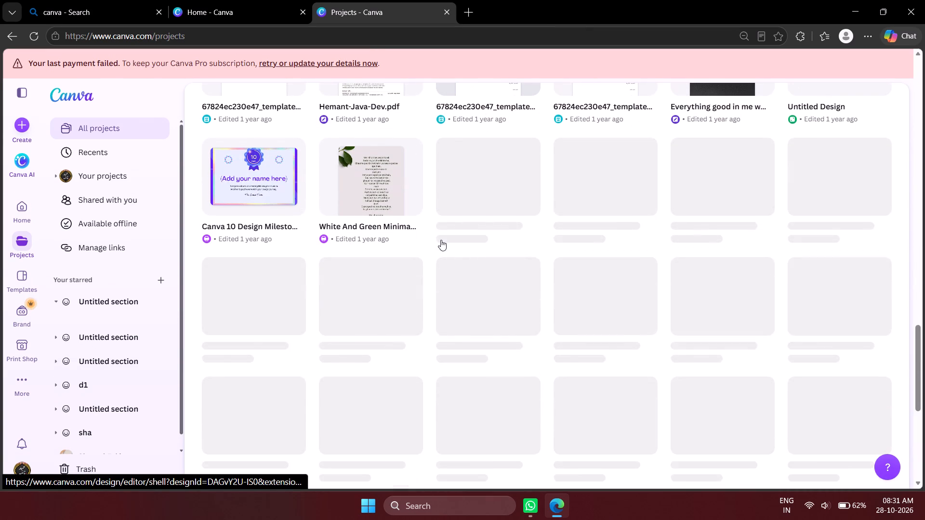
{"action": "scroll", "coordinate": [441, 240], "scroll_direction": "down", "scroll_amount": 4}
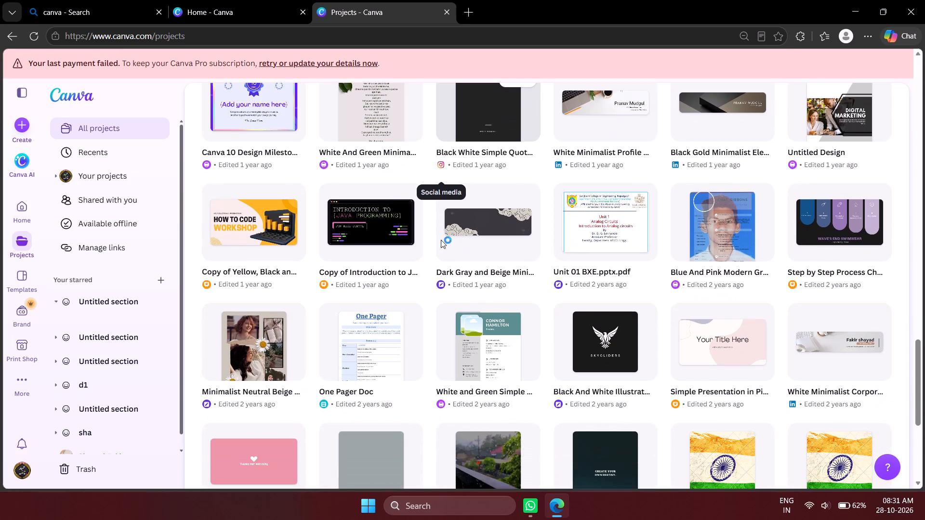
{"action": "scroll", "coordinate": [441, 240], "scroll_direction": "down", "scroll_amount": 4}
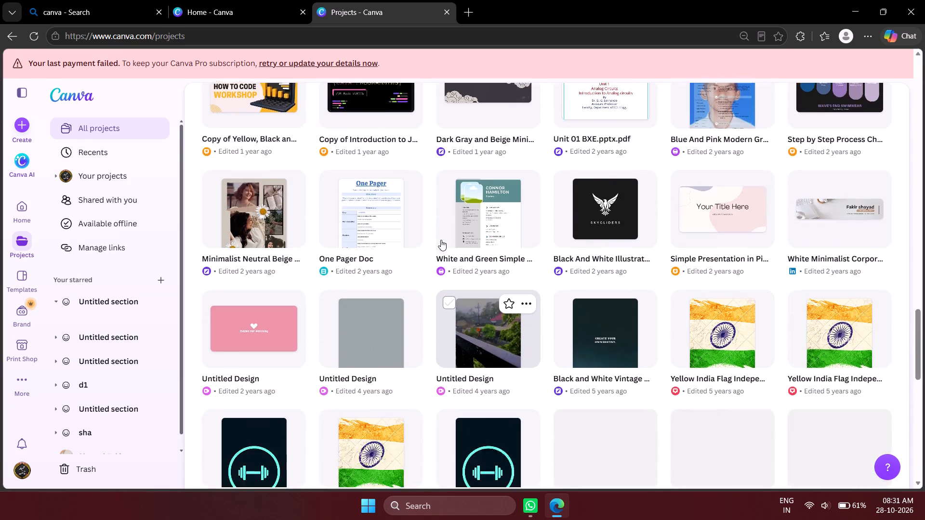
{"action": "scroll", "coordinate": [441, 240], "scroll_direction": "down", "scroll_amount": 1}
{"action": "scroll", "coordinate": [441, 240], "scroll_direction": "up", "scroll_amount": 7}
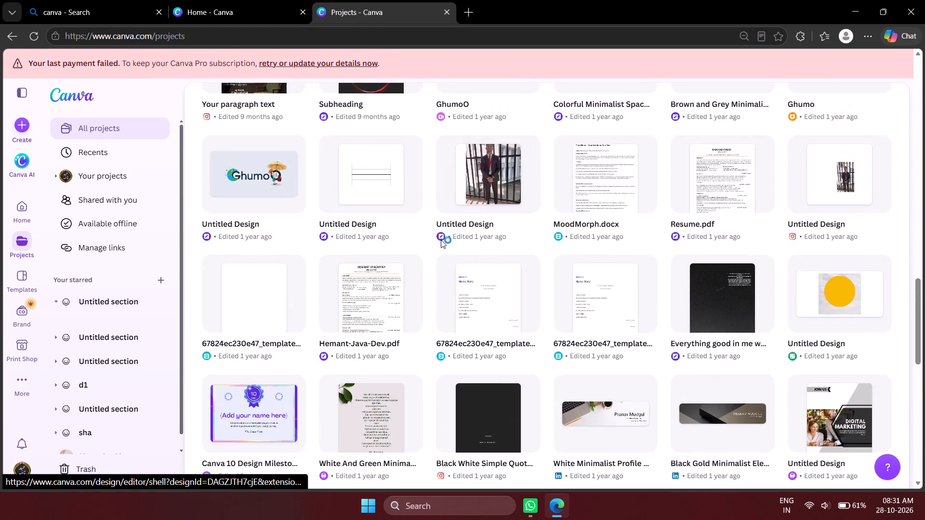
{"action": "scroll", "coordinate": [441, 240], "scroll_direction": "up", "scroll_amount": 7}
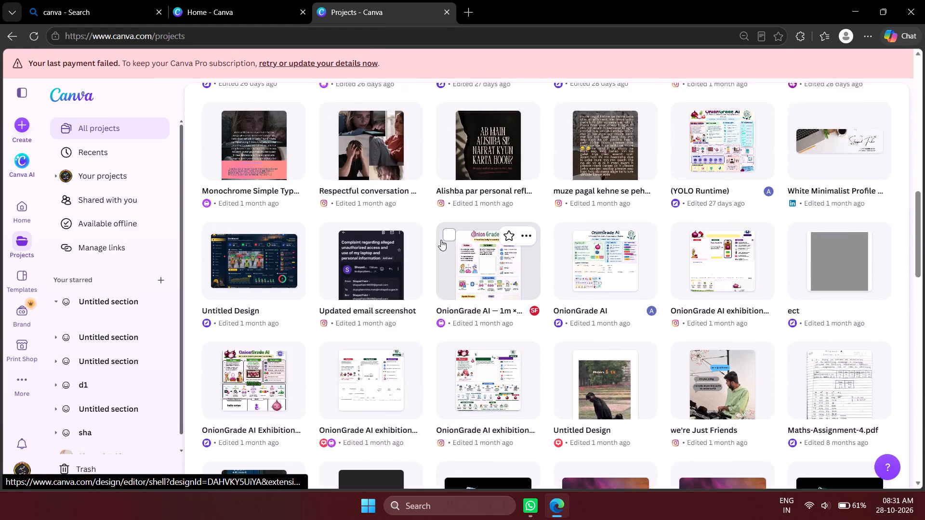
{"action": "scroll", "coordinate": [441, 240], "scroll_direction": "up", "scroll_amount": 6}
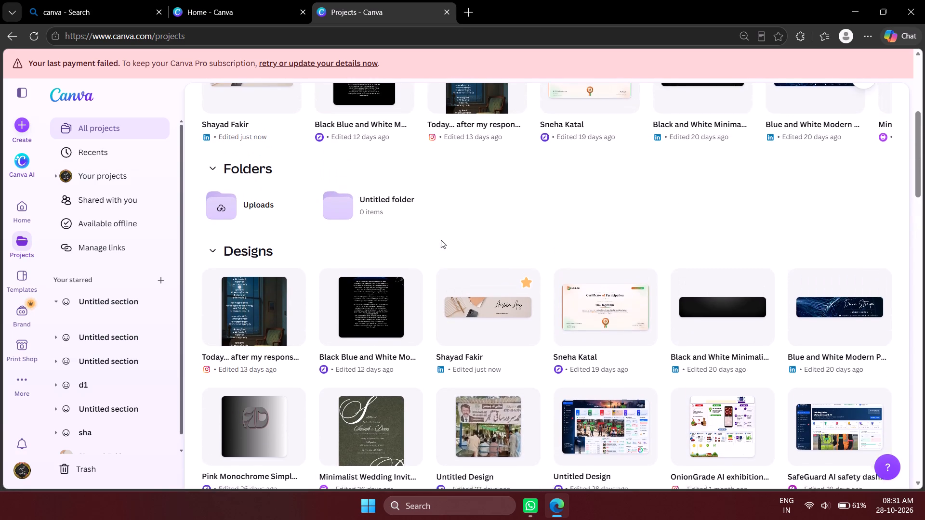
{"action": "scroll", "coordinate": [441, 240], "scroll_direction": "up", "scroll_amount": 1}
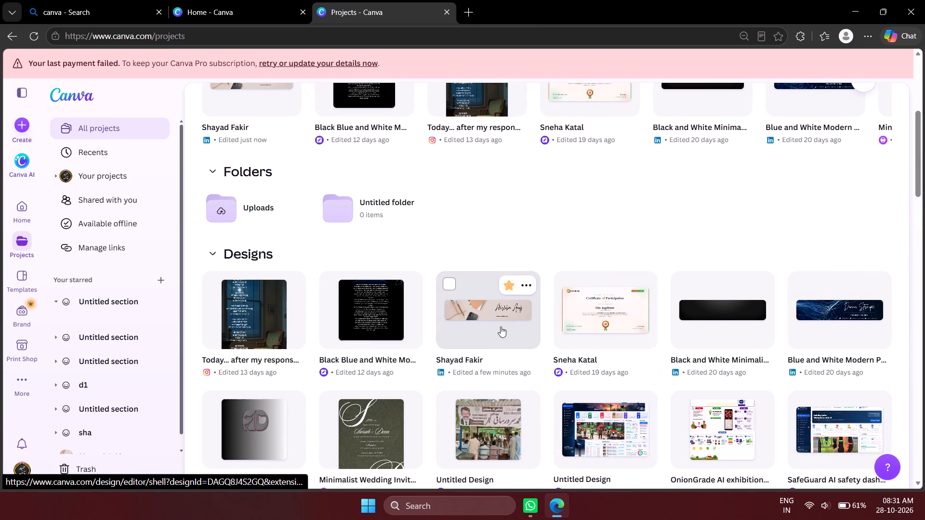
Open the starred LinkedIn banner with the beige desk background from the Designs section.
{"action": "left_click", "coordinate": [500, 386]}
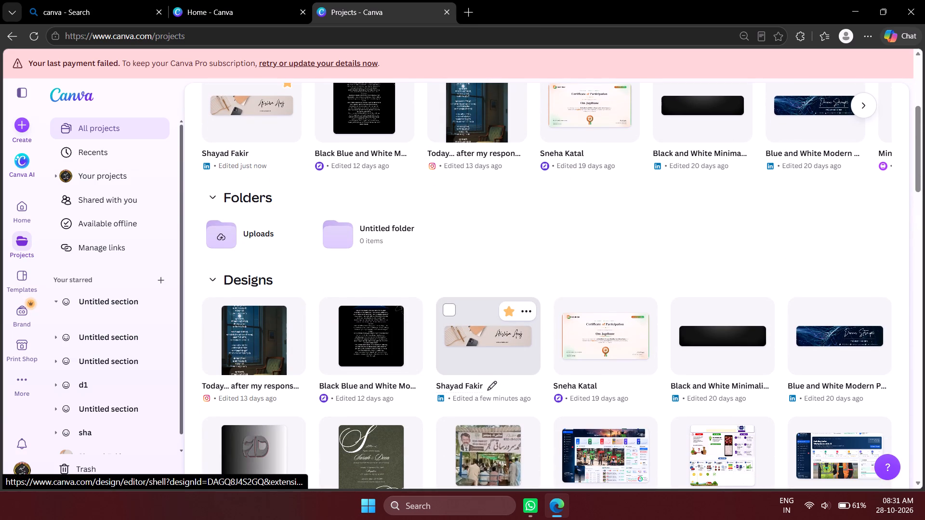
{"action": "left_click", "coordinate": [446, 399]}
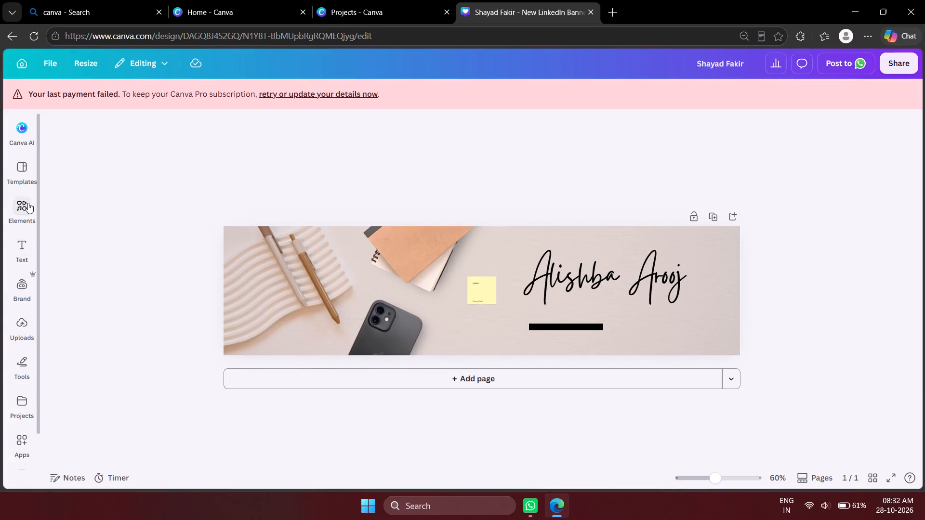
Bring up the template library beside the banner and list all recently used templates.
{"action": "left_click", "coordinate": [20, 180]}
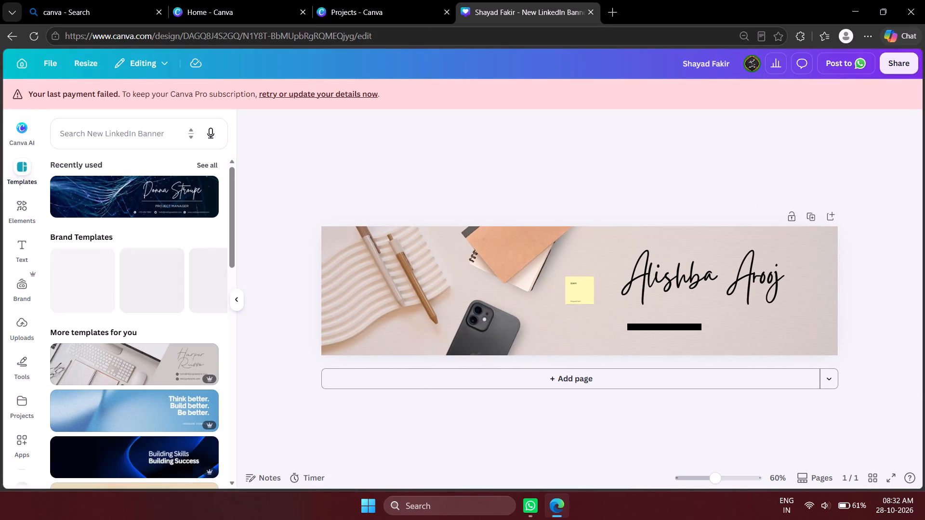
{"action": "left_click", "coordinate": [122, 135]}
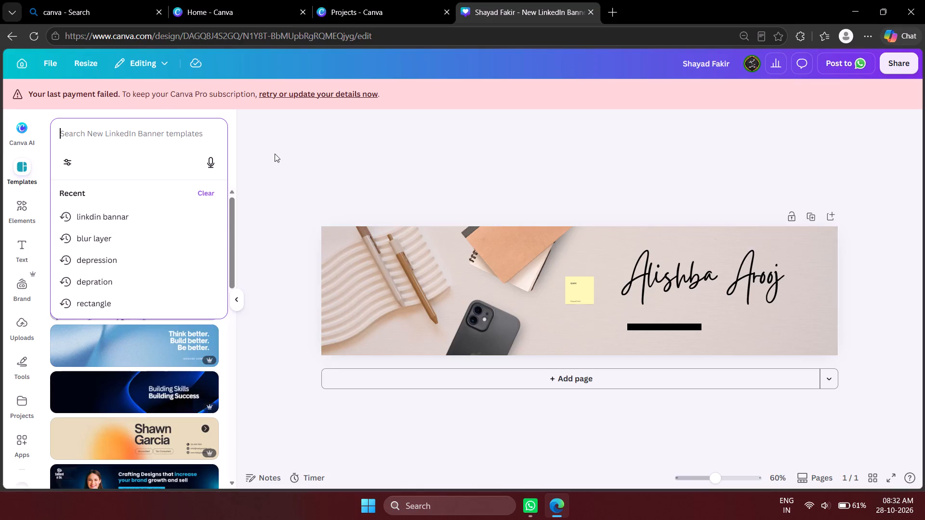
{"action": "left_click", "coordinate": [290, 167]}
{"action": "left_click", "coordinate": [209, 168]}
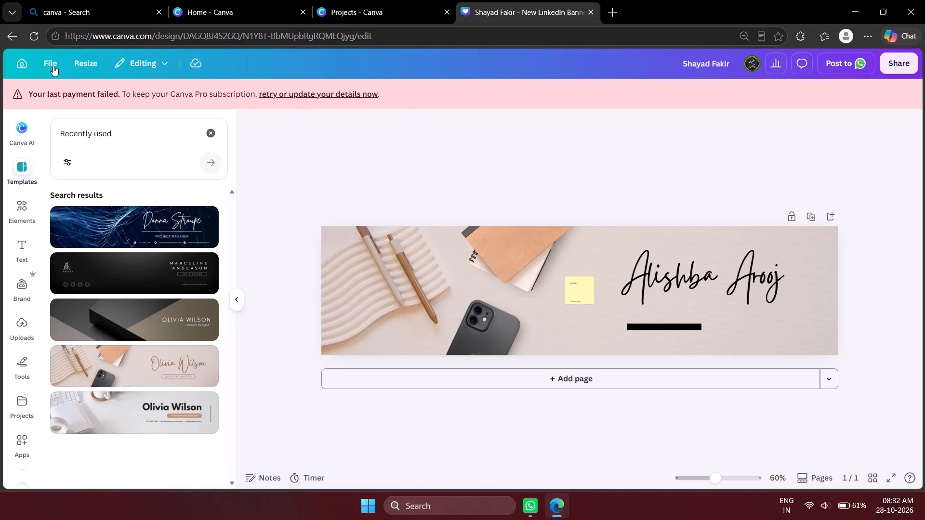
Return to the home page and create a blank LinkedIn Background Photo design from the frequently used design types.
{"action": "left_click", "coordinate": [23, 64]}
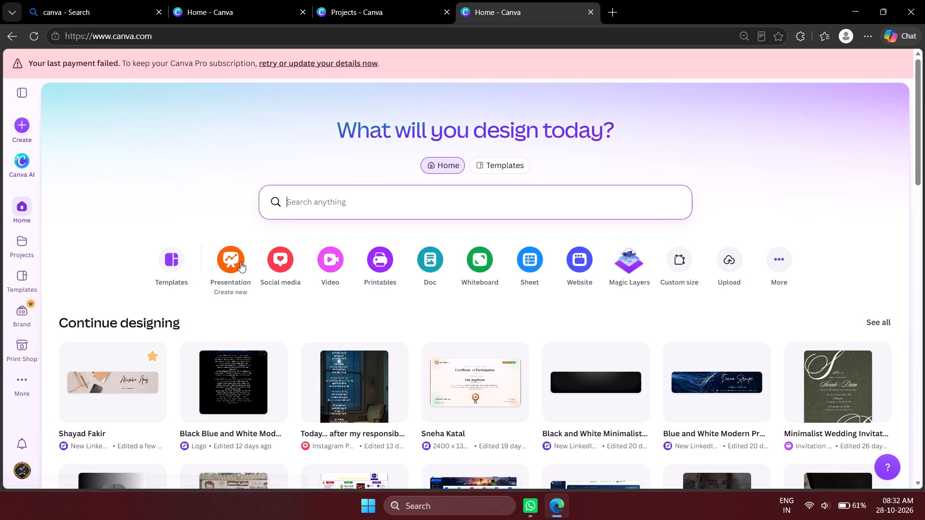
{"action": "left_click", "coordinate": [779, 266]}
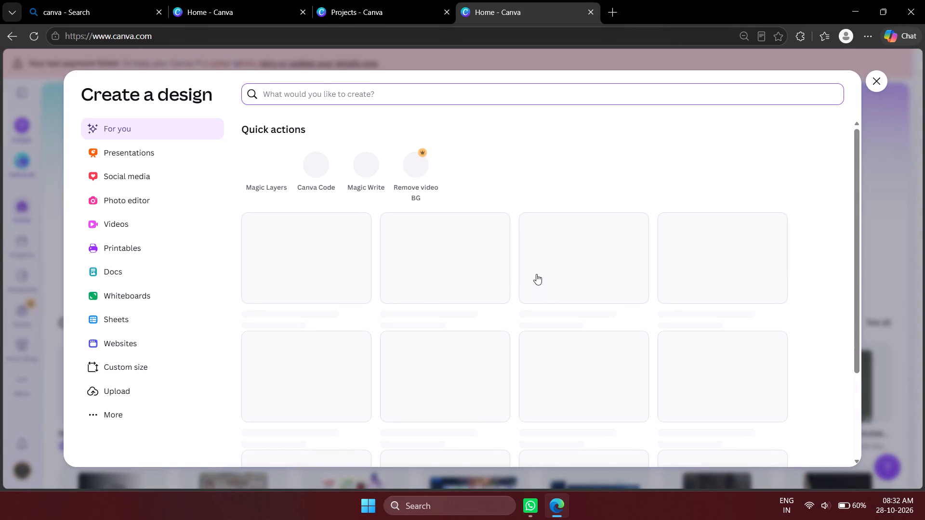
{"action": "scroll", "coordinate": [421, 375], "scroll_direction": "down", "scroll_amount": 1}
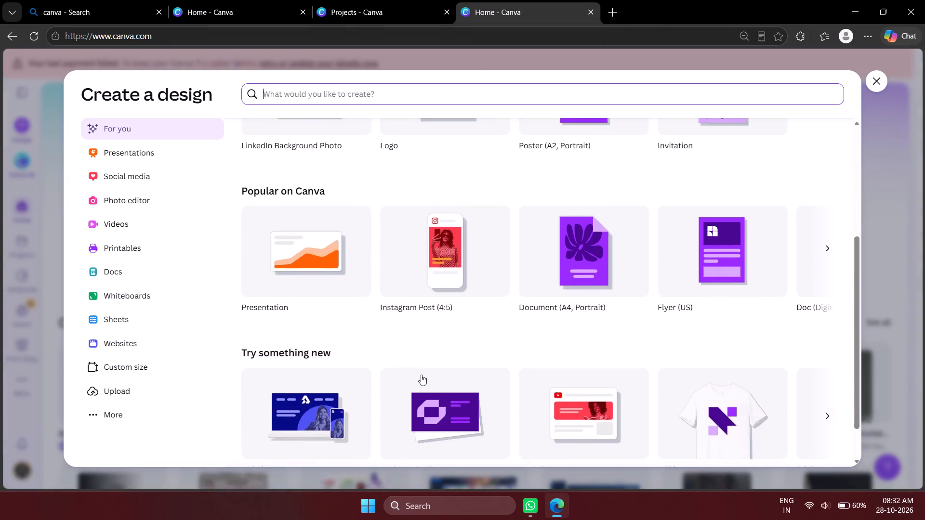
{"action": "scroll", "coordinate": [421, 375], "scroll_direction": "down", "scroll_amount": 1}
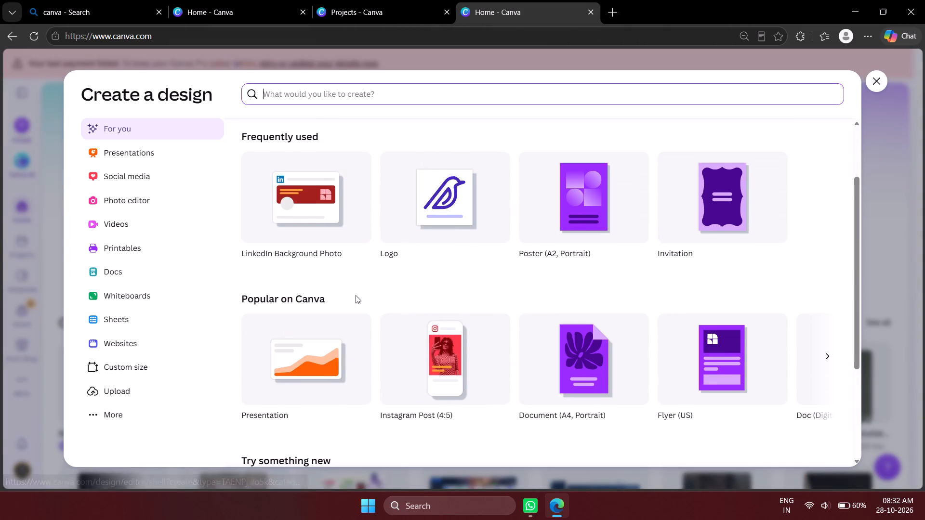
{"action": "left_click", "coordinate": [331, 219]}
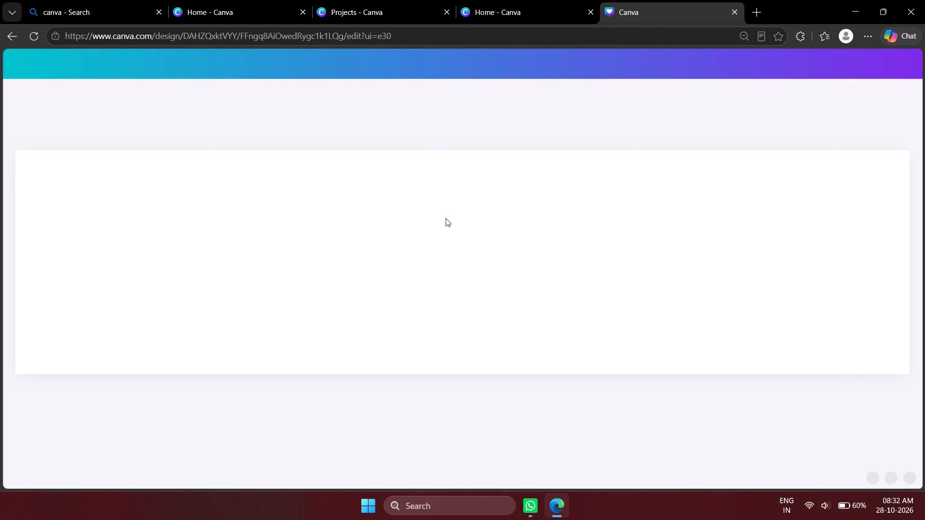
Browse the suggested LinkedIn banner templates beside the blank design, looking for a suitable one to use.
{"action": "scroll", "coordinate": [446, 218], "scroll_direction": "down", "scroll_amount": 1}
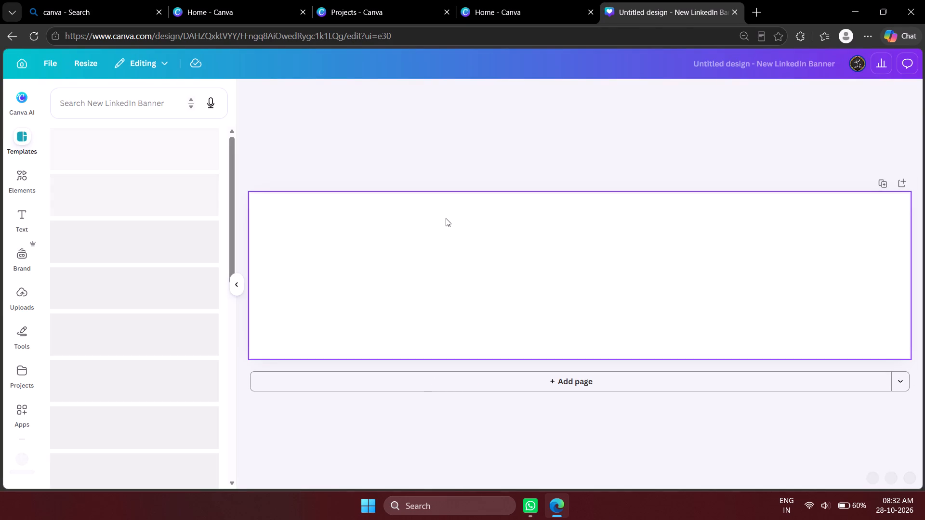
{"action": "scroll", "coordinate": [446, 218], "scroll_direction": "down", "scroll_amount": 1}
{"action": "scroll", "coordinate": [169, 371], "scroll_direction": "down", "scroll_amount": 5}
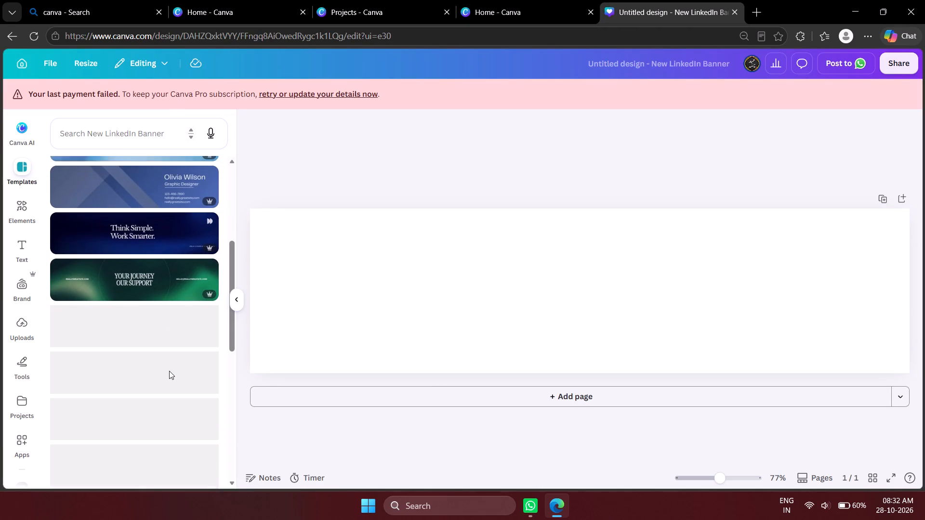
{"action": "scroll", "coordinate": [169, 371], "scroll_direction": "down", "scroll_amount": 15}
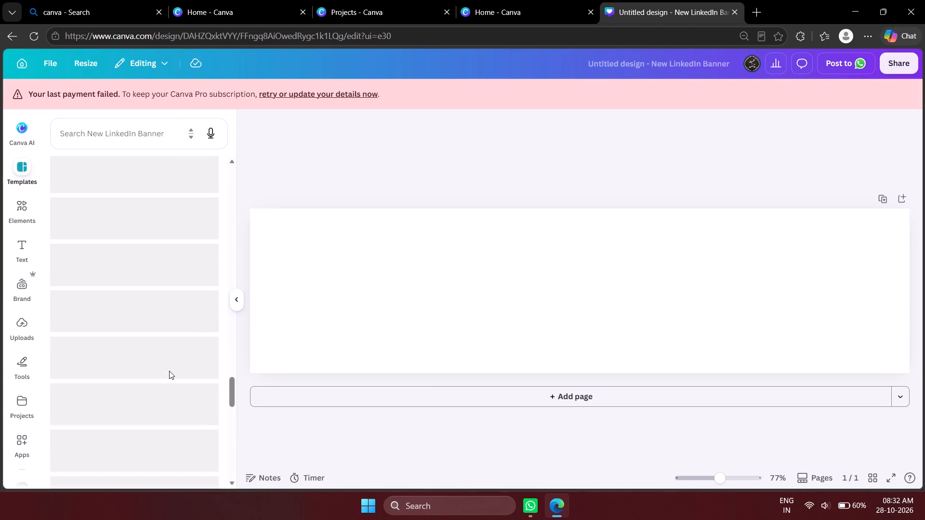
{"action": "scroll", "coordinate": [169, 371], "scroll_direction": "down", "scroll_amount": 5}
{"action": "scroll", "coordinate": [169, 371], "scroll_direction": "up", "scroll_amount": 20}
{"action": "scroll", "coordinate": [169, 371], "scroll_direction": "up", "scroll_amount": 4}
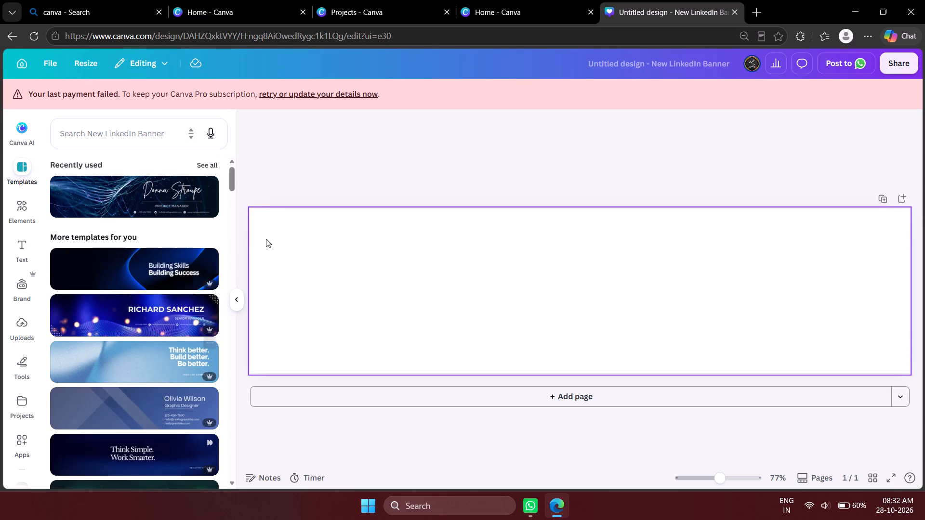
{"action": "scroll", "coordinate": [158, 355], "scroll_direction": "down", "scroll_amount": 6}
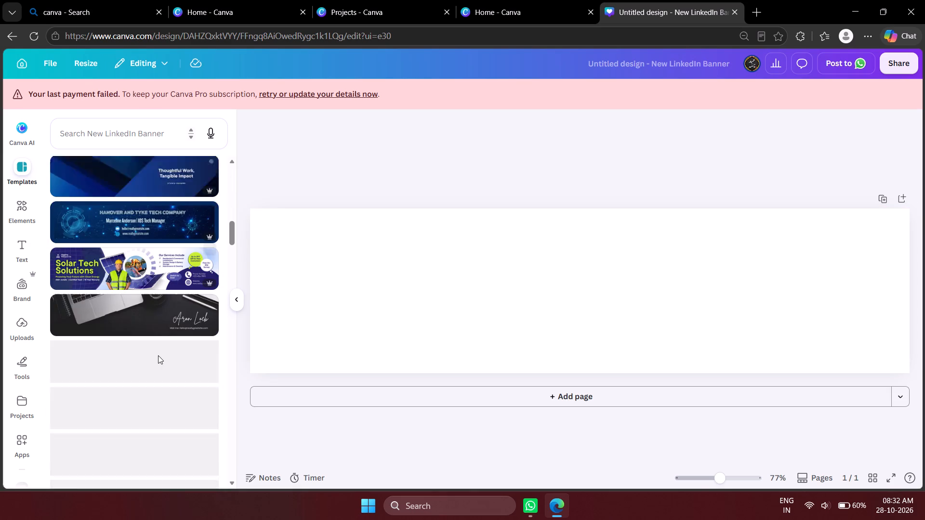
{"action": "scroll", "coordinate": [158, 355], "scroll_direction": "down", "scroll_amount": 5}
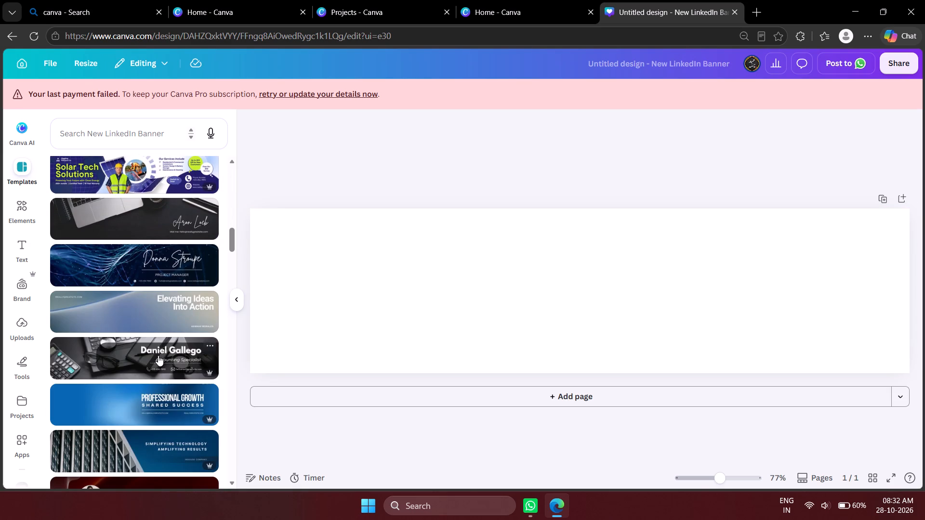
{"action": "scroll", "coordinate": [158, 355], "scroll_direction": "down", "scroll_amount": 5}
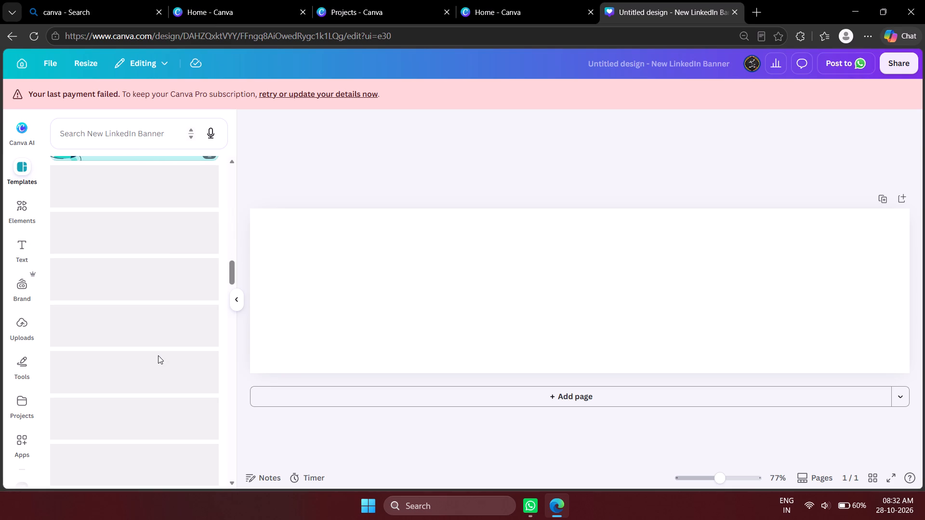
{"action": "scroll", "coordinate": [158, 355], "scroll_direction": "down", "scroll_amount": 1}
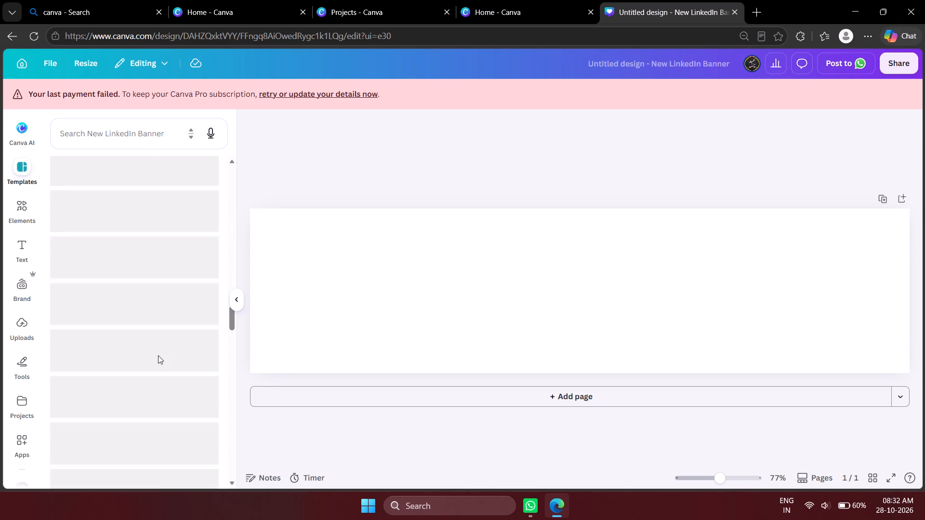
{"action": "scroll", "coordinate": [158, 355], "scroll_direction": "up", "scroll_amount": 1}
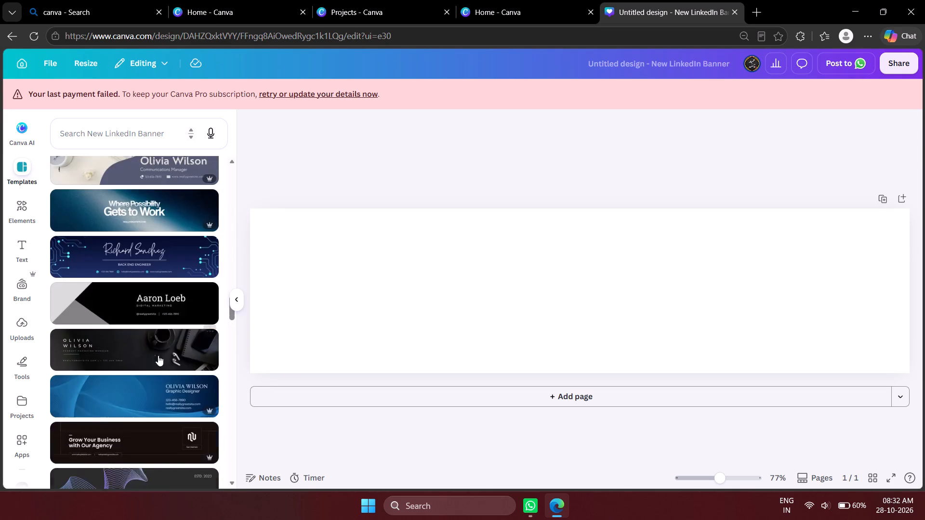
{"action": "scroll", "coordinate": [158, 355], "scroll_direction": "up", "scroll_amount": 1}
{"action": "scroll", "coordinate": [158, 355], "scroll_direction": "down", "scroll_amount": 5}
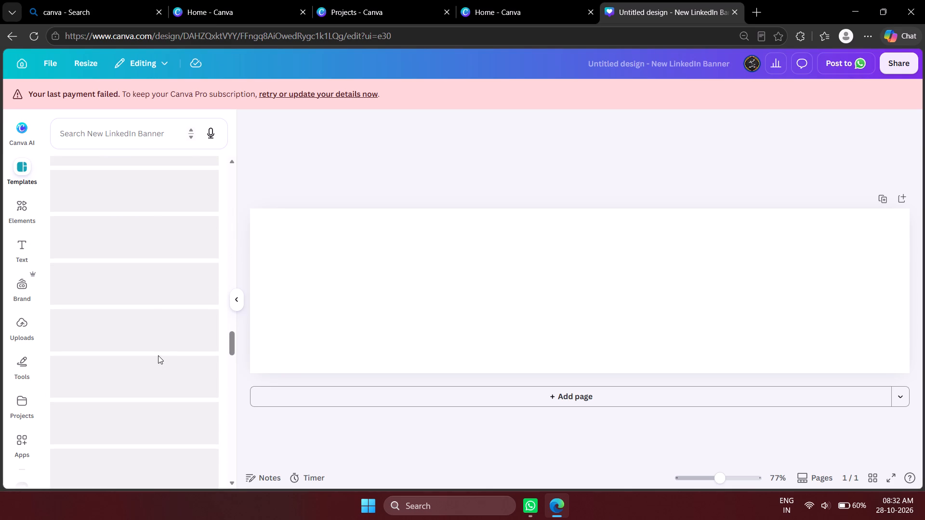
{"action": "scroll", "coordinate": [158, 355], "scroll_direction": "down", "scroll_amount": 5}
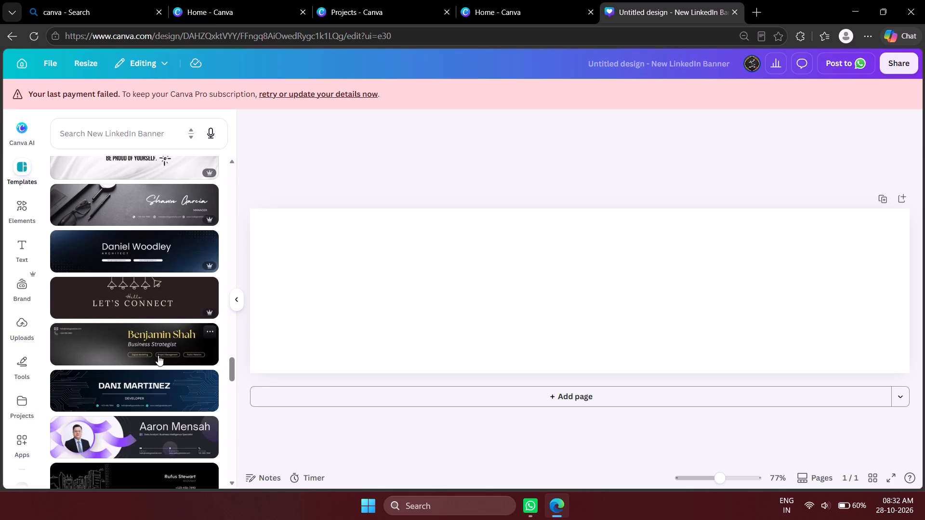
{"action": "scroll", "coordinate": [158, 355], "scroll_direction": "down", "scroll_amount": 6}
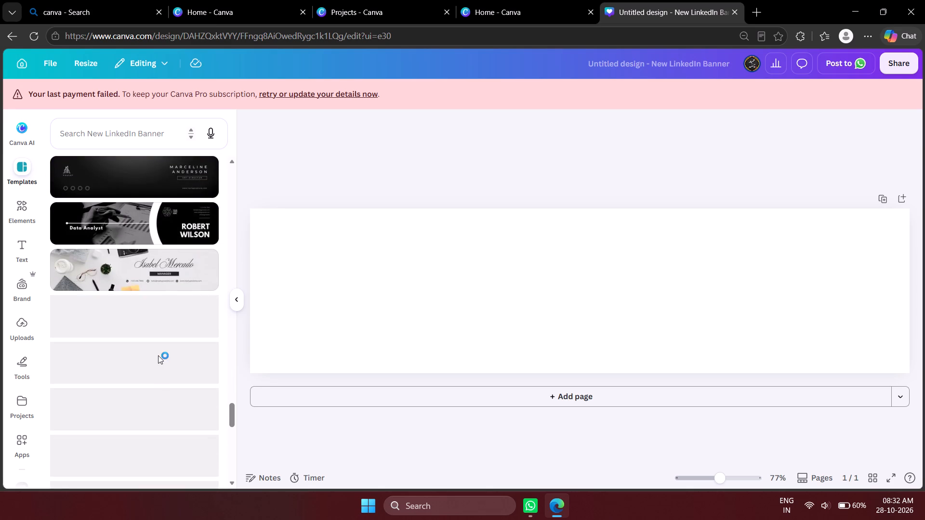
{"action": "scroll", "coordinate": [158, 355], "scroll_direction": "down", "scroll_amount": 5}
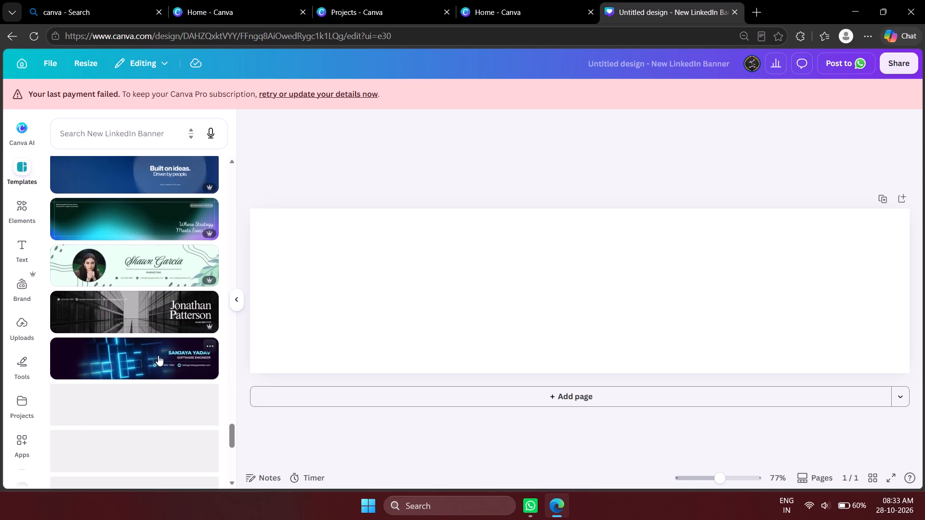
{"action": "scroll", "coordinate": [158, 355], "scroll_direction": "down", "scroll_amount": 5}
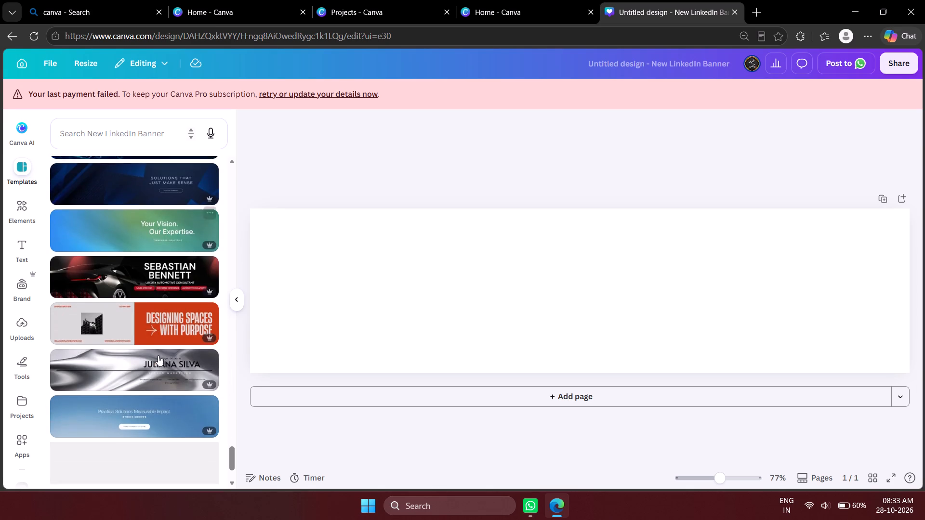
{"action": "scroll", "coordinate": [158, 355], "scroll_direction": "down", "scroll_amount": 4}
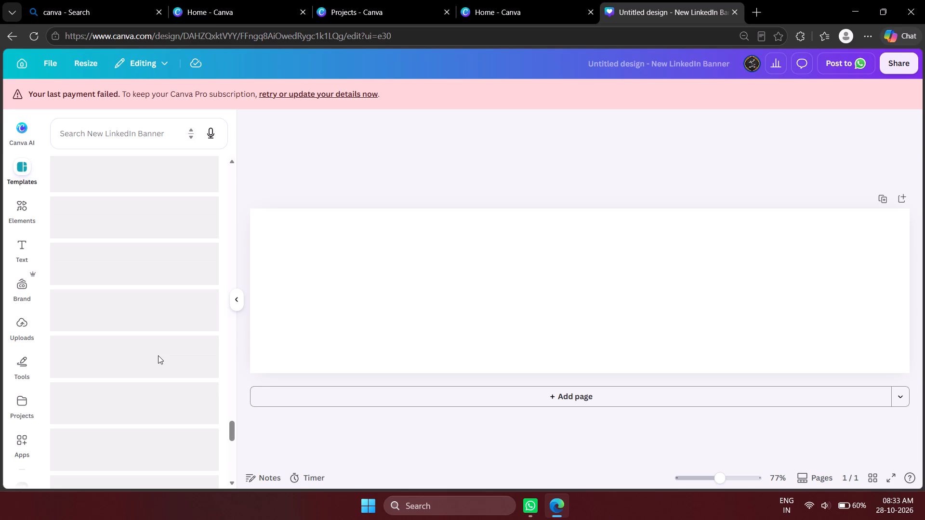
{"action": "scroll", "coordinate": [158, 355], "scroll_direction": "down", "scroll_amount": 3}
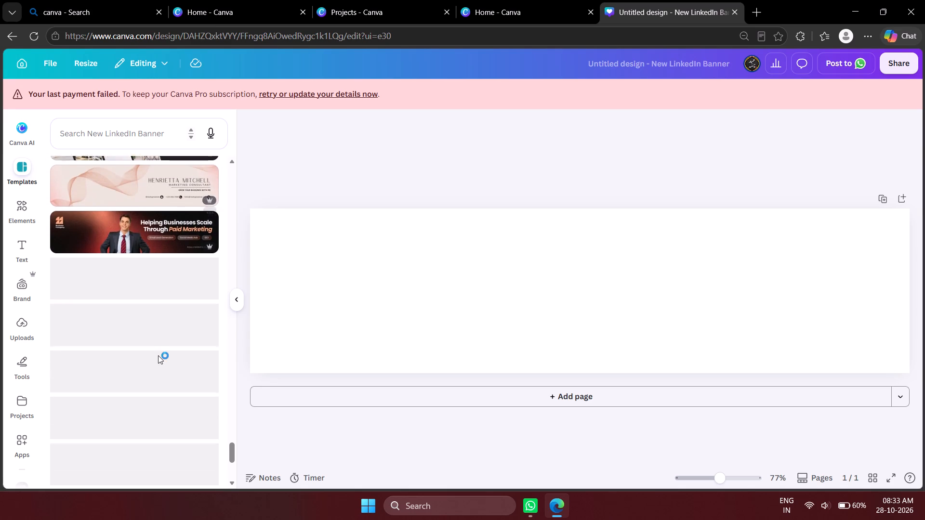
{"action": "scroll", "coordinate": [158, 355], "scroll_direction": "down", "scroll_amount": 4}
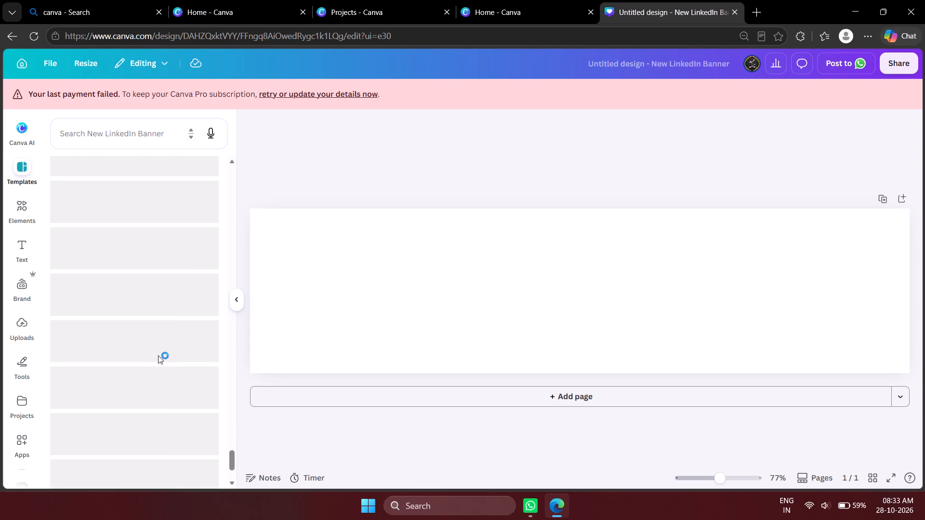
{"action": "scroll", "coordinate": [158, 355], "scroll_direction": "down", "scroll_amount": 4}
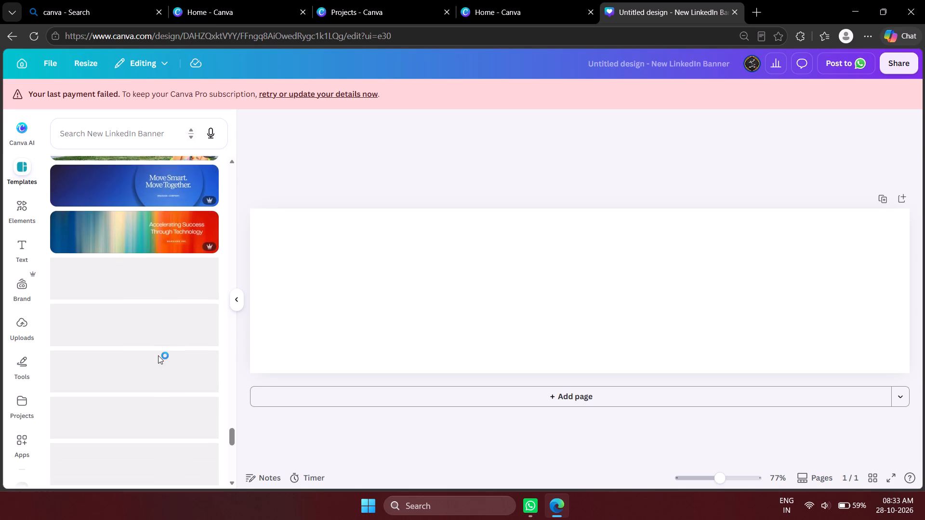
{"action": "scroll", "coordinate": [158, 355], "scroll_direction": "down", "scroll_amount": 2}
{"action": "scroll", "coordinate": [158, 355], "scroll_direction": "up", "scroll_amount": 1}
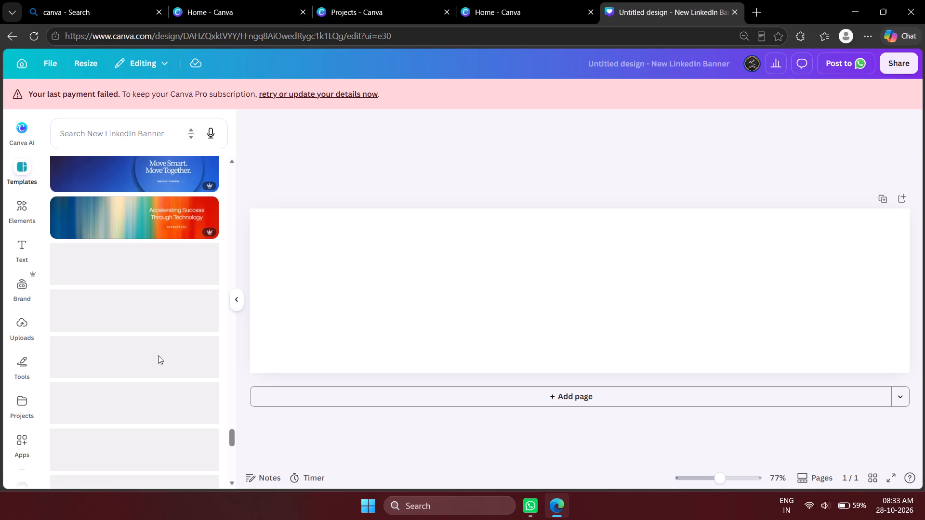
{"action": "scroll", "coordinate": [158, 355], "scroll_direction": "down", "scroll_amount": 6}
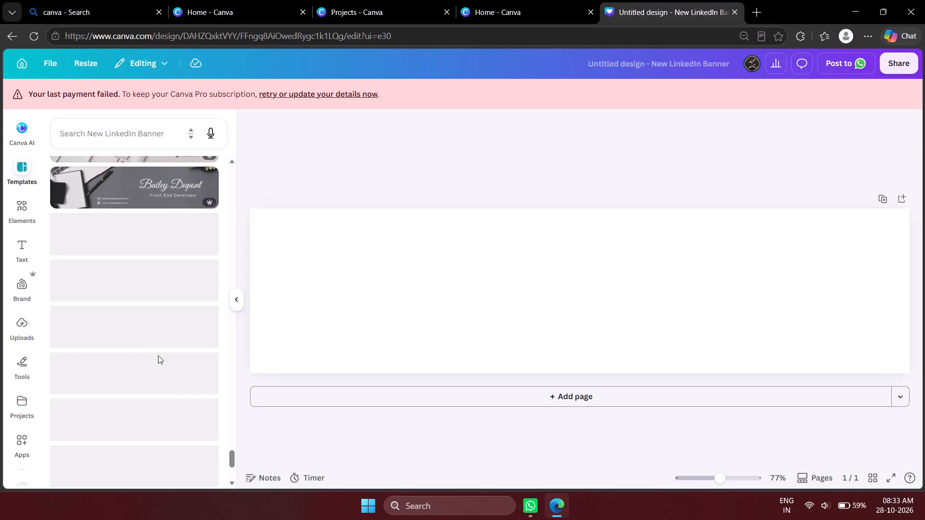
{"action": "scroll", "coordinate": [158, 355], "scroll_direction": "up", "scroll_amount": 2}
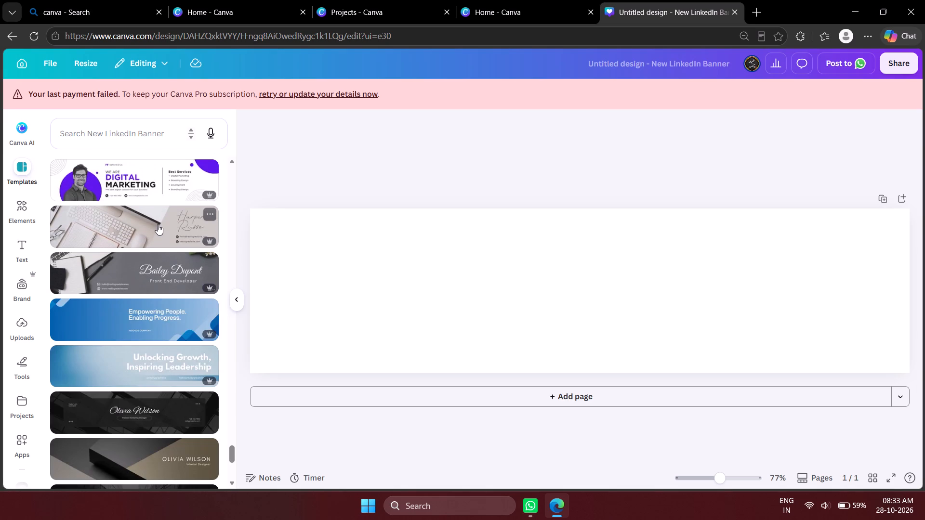
{"action": "scroll", "coordinate": [154, 370], "scroll_direction": "down", "scroll_amount": 4}
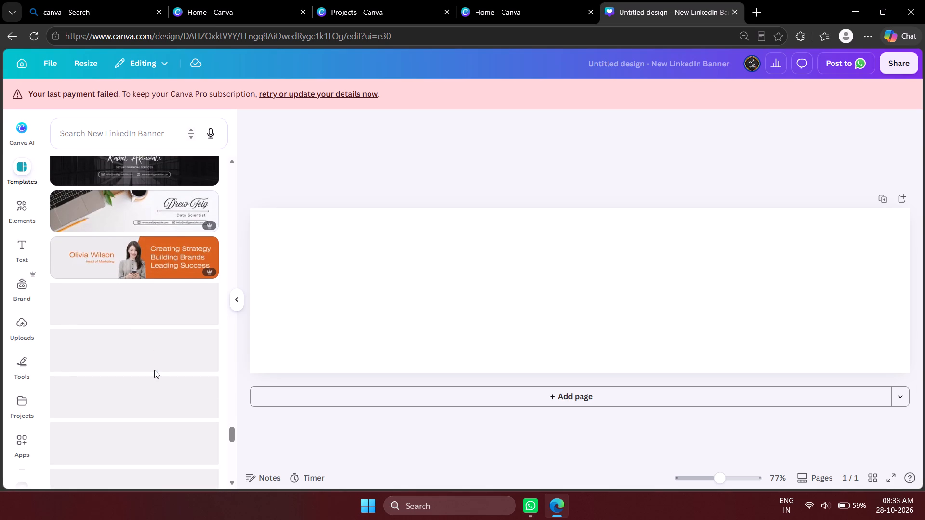
{"action": "scroll", "coordinate": [154, 370], "scroll_direction": "down", "scroll_amount": 7}
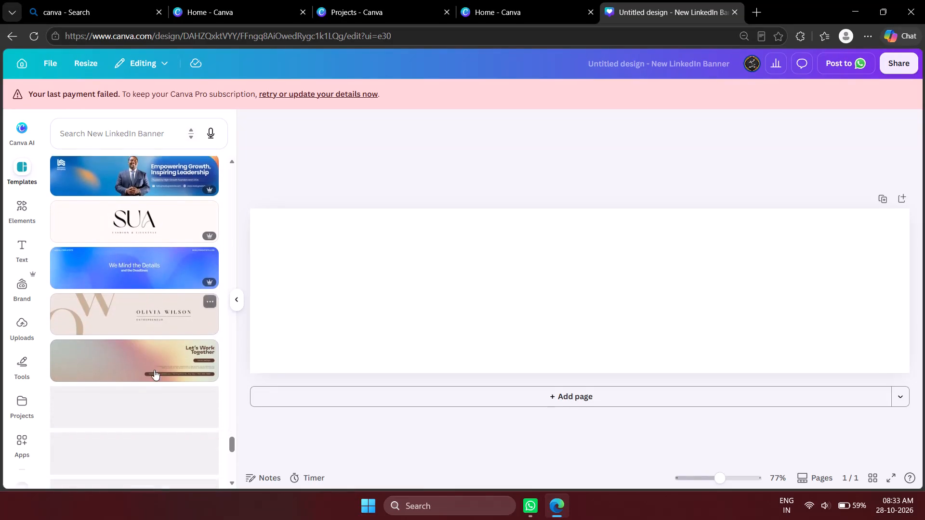
{"action": "scroll", "coordinate": [154, 370], "scroll_direction": "down", "scroll_amount": 1}
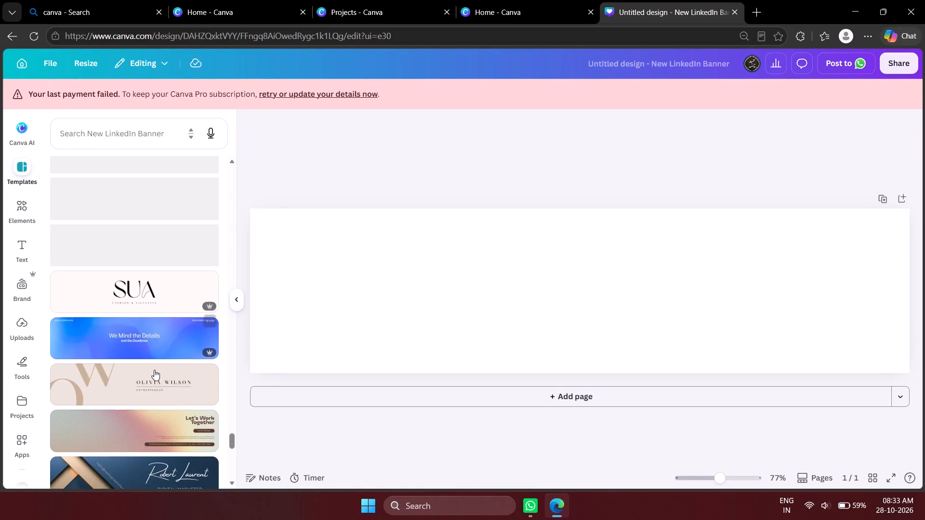
{"action": "scroll", "coordinate": [154, 370], "scroll_direction": "down", "scroll_amount": 7}
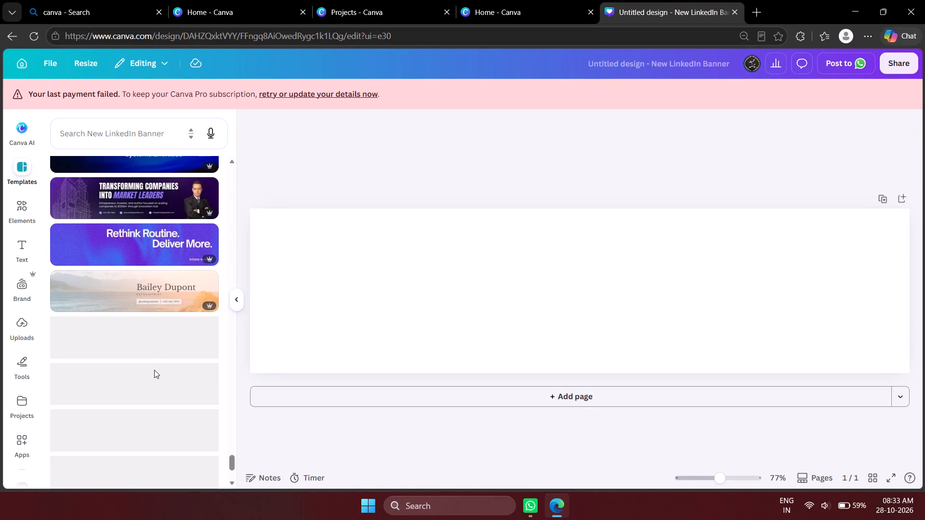
{"action": "scroll", "coordinate": [154, 370], "scroll_direction": "down", "scroll_amount": 4}
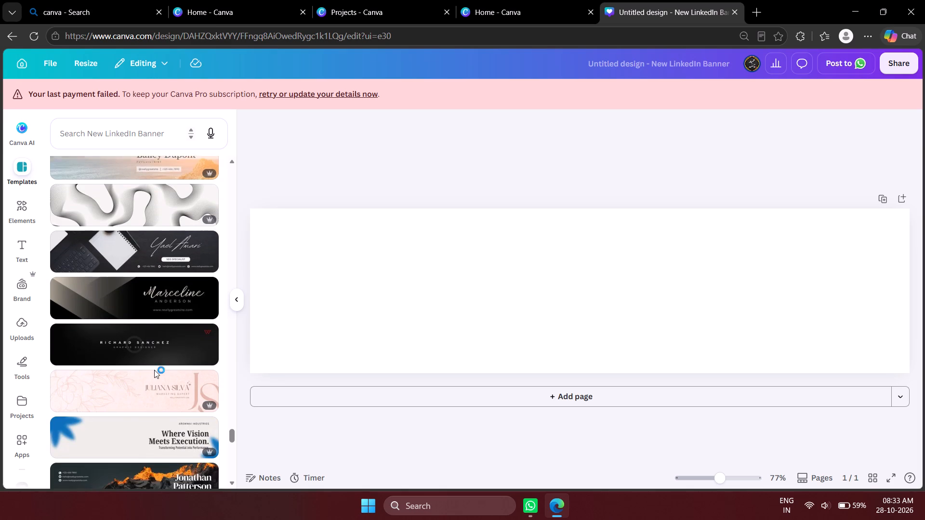
{"action": "scroll", "coordinate": [154, 370], "scroll_direction": "down", "scroll_amount": 5}
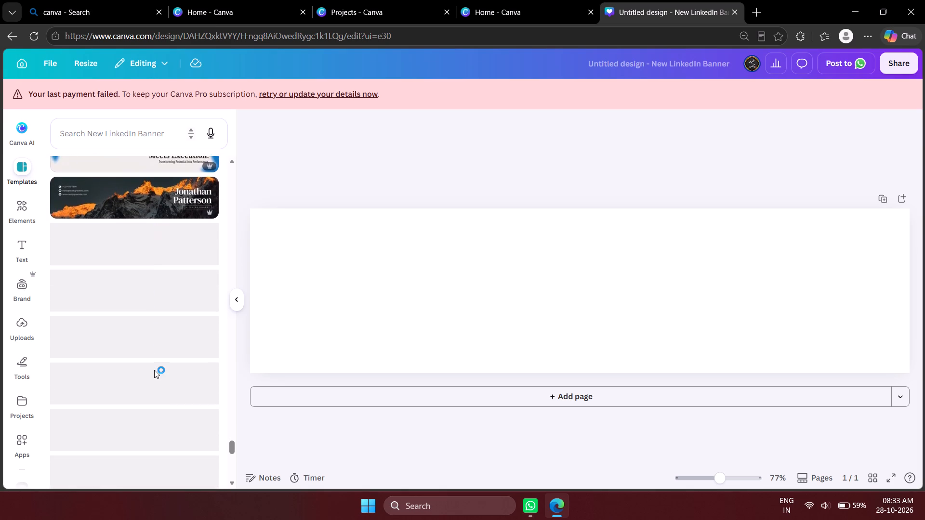
{"action": "scroll", "coordinate": [154, 370], "scroll_direction": "down", "scroll_amount": 2}
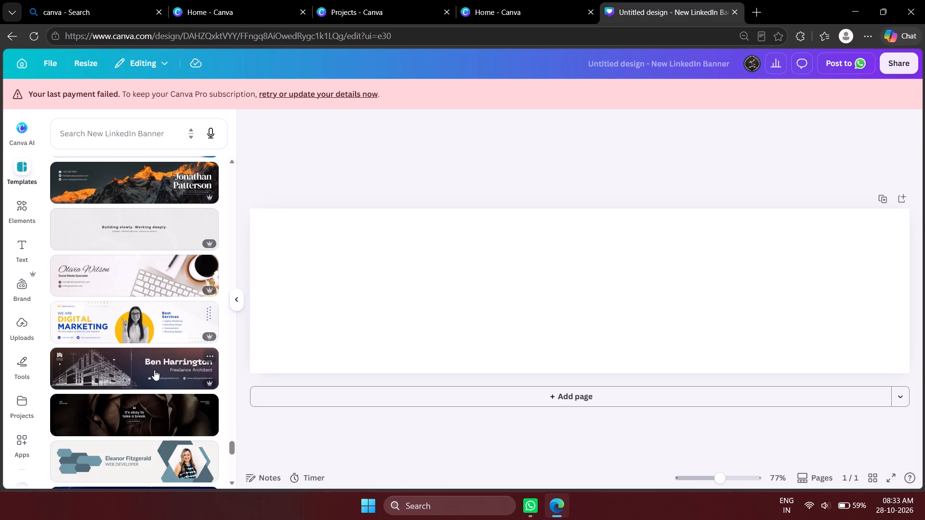
{"action": "key", "text": "Down"}
{"action": "key", "text": "Down"}
{"action": "scroll", "coordinate": [154, 370], "scroll_direction": "down", "scroll_amount": 3}
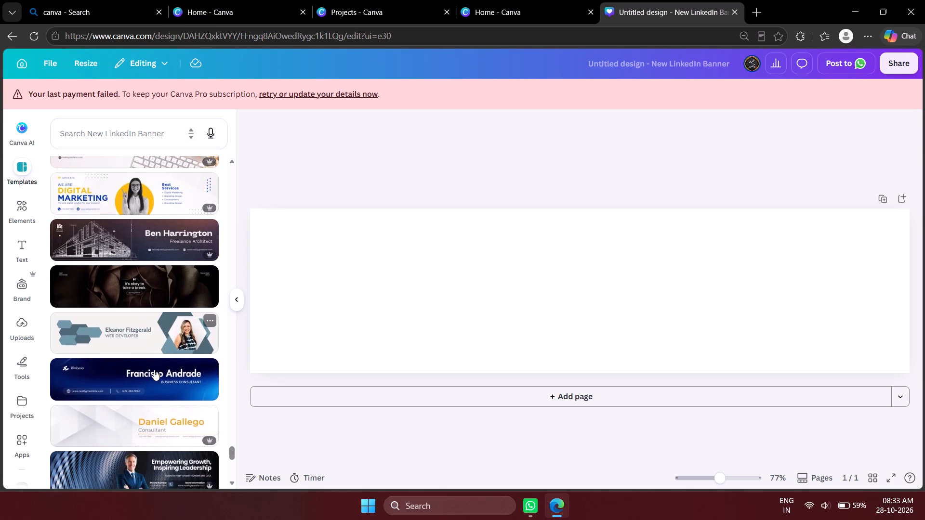
{"action": "scroll", "coordinate": [154, 370], "scroll_direction": "down", "scroll_amount": 5}
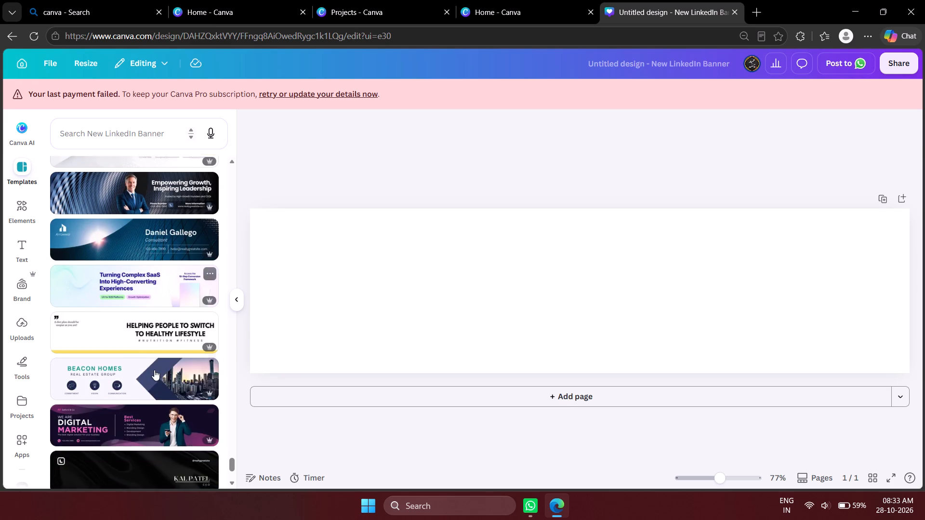
{"action": "scroll", "coordinate": [154, 370], "scroll_direction": "down", "scroll_amount": 7}
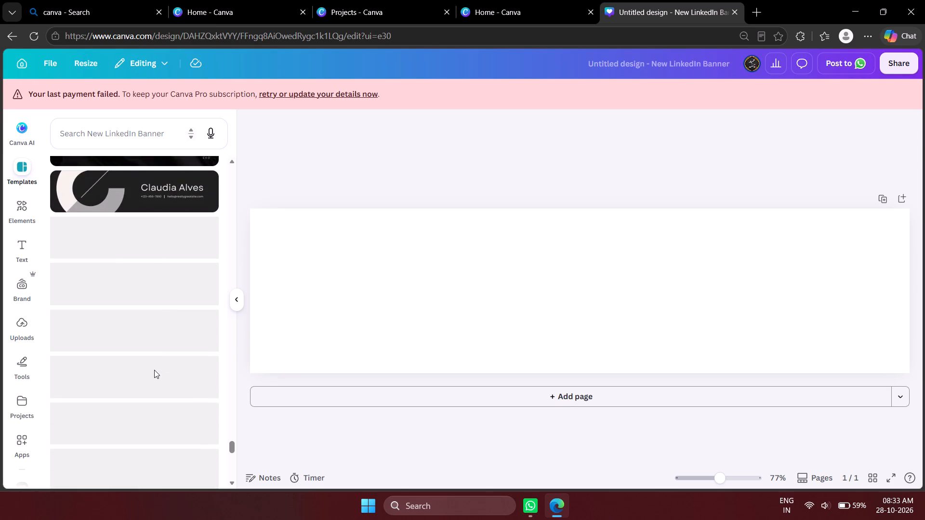
{"action": "scroll", "coordinate": [154, 370], "scroll_direction": "down", "scroll_amount": 4}
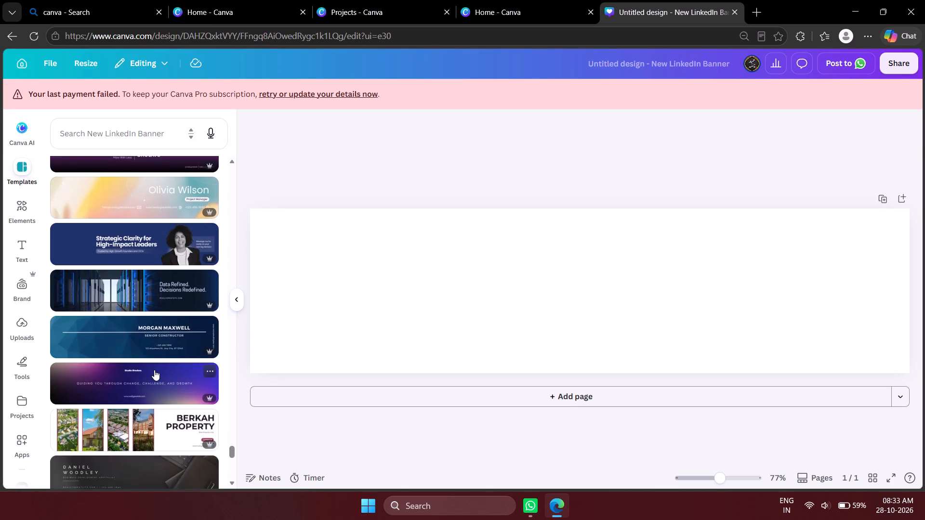
{"action": "scroll", "coordinate": [154, 370], "scroll_direction": "down", "scroll_amount": 3}
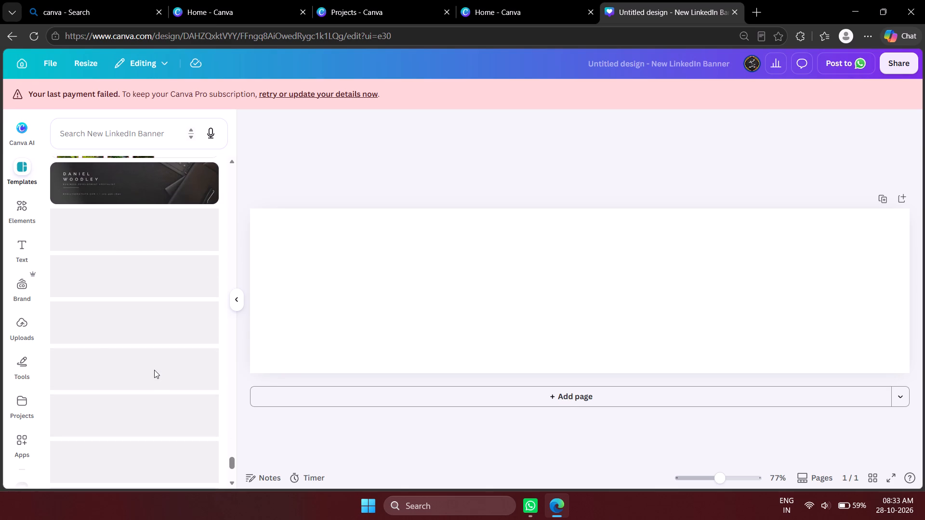
{"action": "scroll", "coordinate": [154, 370], "scroll_direction": "down", "scroll_amount": 3}
{"action": "scroll", "coordinate": [154, 370], "scroll_direction": "up", "scroll_amount": 1}
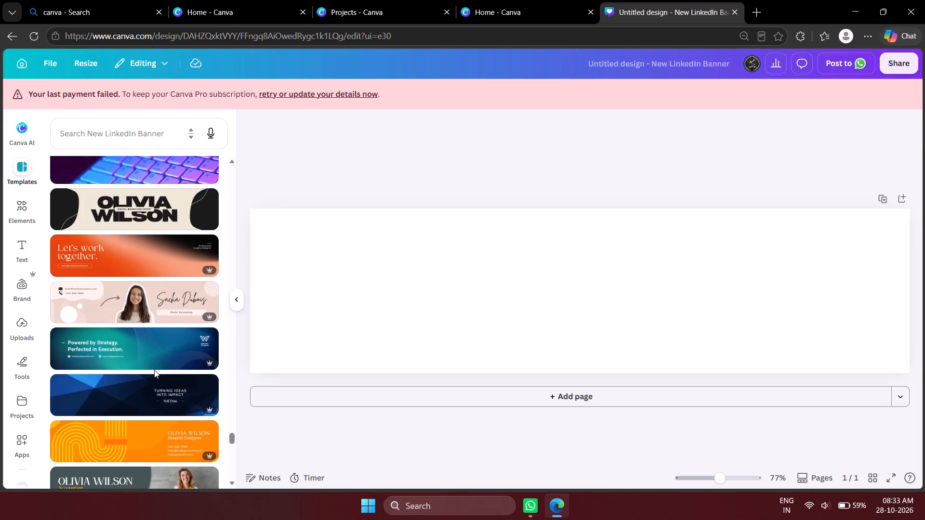
{"action": "scroll", "coordinate": [154, 370], "scroll_direction": "up", "scroll_amount": 2}
{"action": "scroll", "coordinate": [154, 370], "scroll_direction": "down", "scroll_amount": 6}
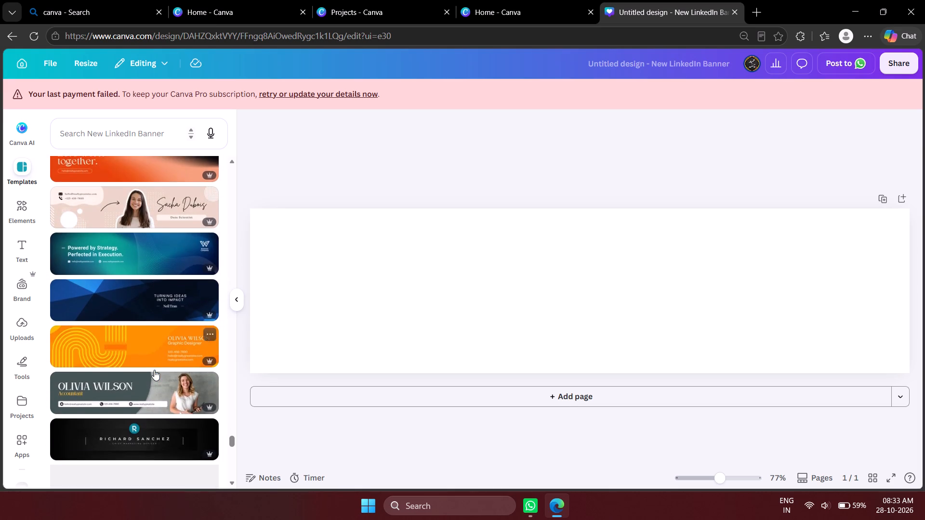
Continue browsing further down the suggested LinkedIn banner templates beside the blank design, looking for a suitable one.
{"action": "scroll", "coordinate": [154, 370], "scroll_direction": "down", "scroll_amount": 3}
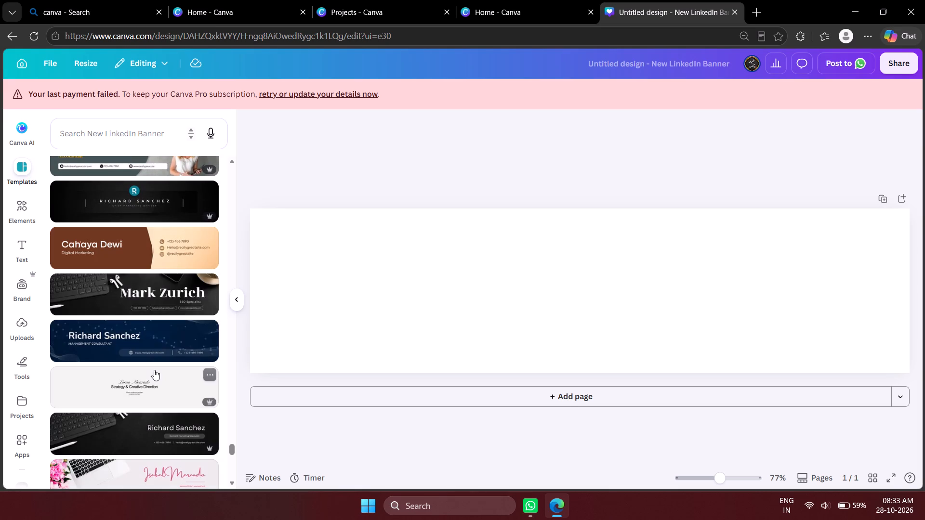
{"action": "scroll", "coordinate": [154, 370], "scroll_direction": "down", "scroll_amount": 3}
{"action": "scroll", "coordinate": [154, 370], "scroll_direction": "up", "scroll_amount": 1}
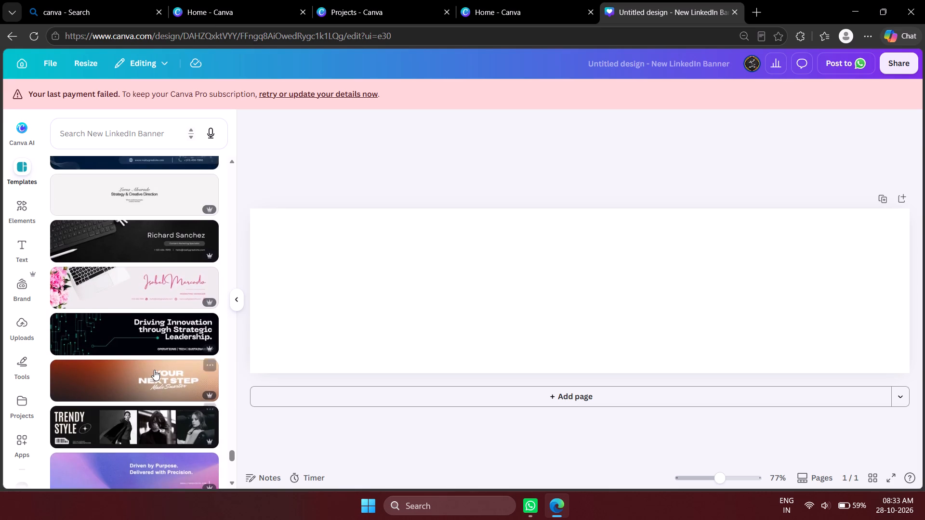
{"action": "scroll", "coordinate": [154, 370], "scroll_direction": "down", "scroll_amount": 5}
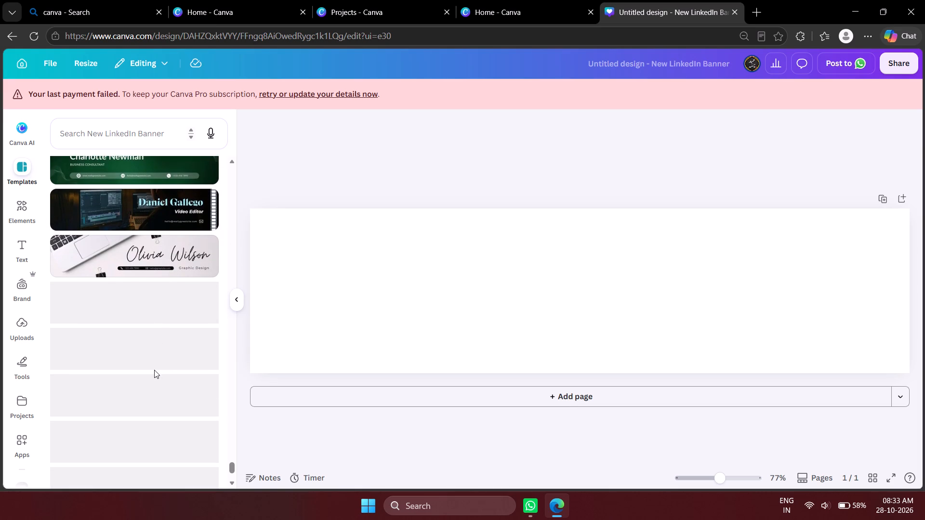
{"action": "scroll", "coordinate": [154, 370], "scroll_direction": "down", "scroll_amount": 3}
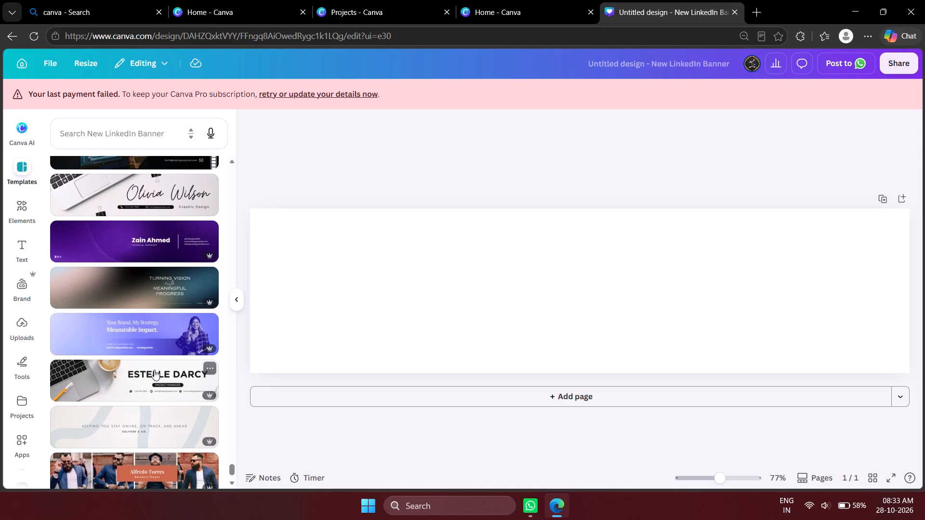
{"action": "scroll", "coordinate": [154, 370], "scroll_direction": "down", "scroll_amount": 3}
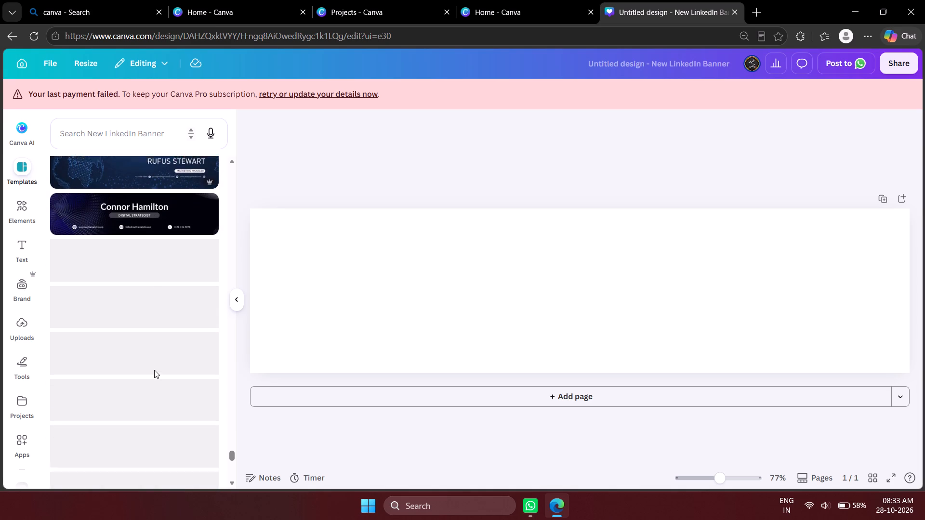
{"action": "scroll", "coordinate": [154, 370], "scroll_direction": "down", "scroll_amount": 4}
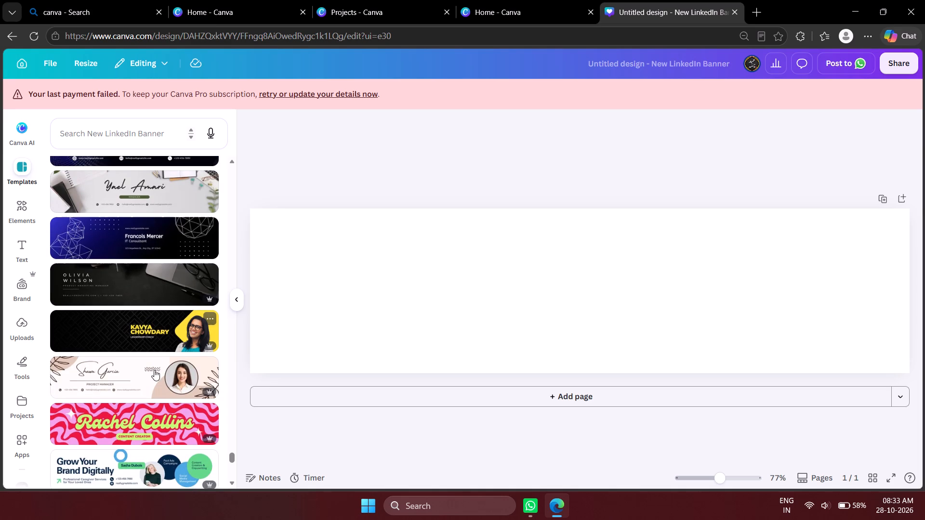
{"action": "scroll", "coordinate": [154, 370], "scroll_direction": "down", "scroll_amount": 5}
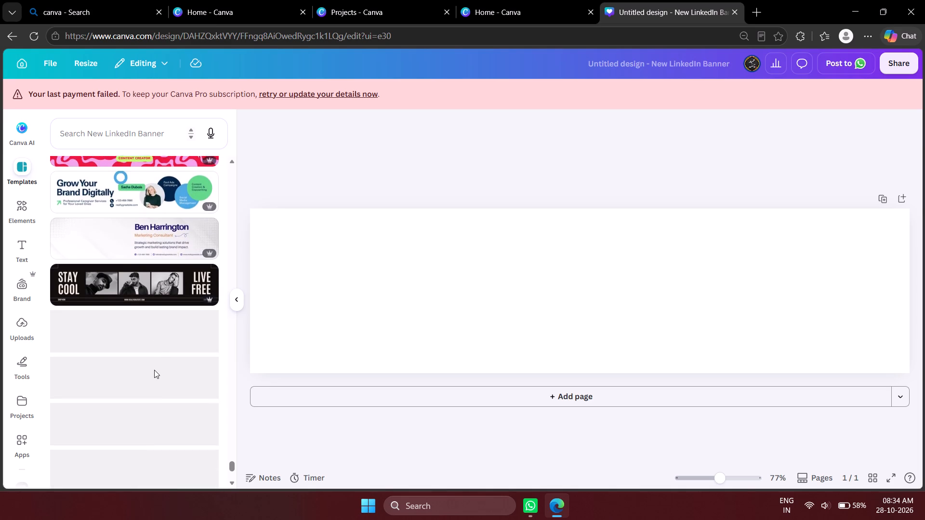
{"action": "scroll", "coordinate": [154, 370], "scroll_direction": "down", "scroll_amount": 5}
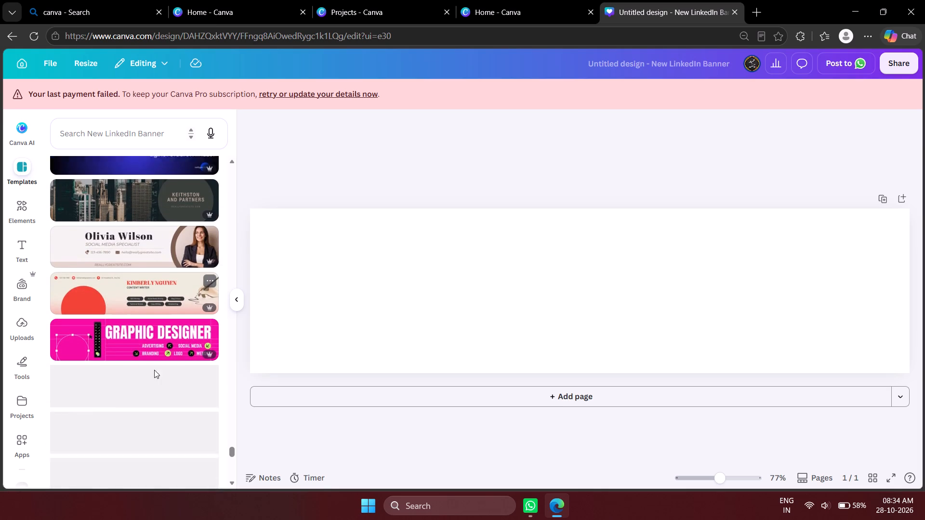
{"action": "scroll", "coordinate": [154, 370], "scroll_direction": "down", "scroll_amount": 4}
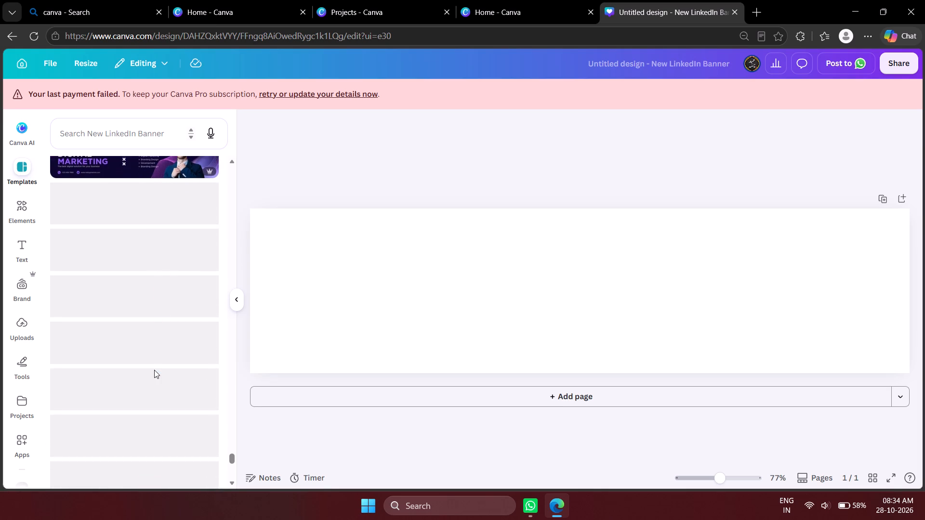
{"action": "scroll", "coordinate": [154, 370], "scroll_direction": "down", "scroll_amount": 4}
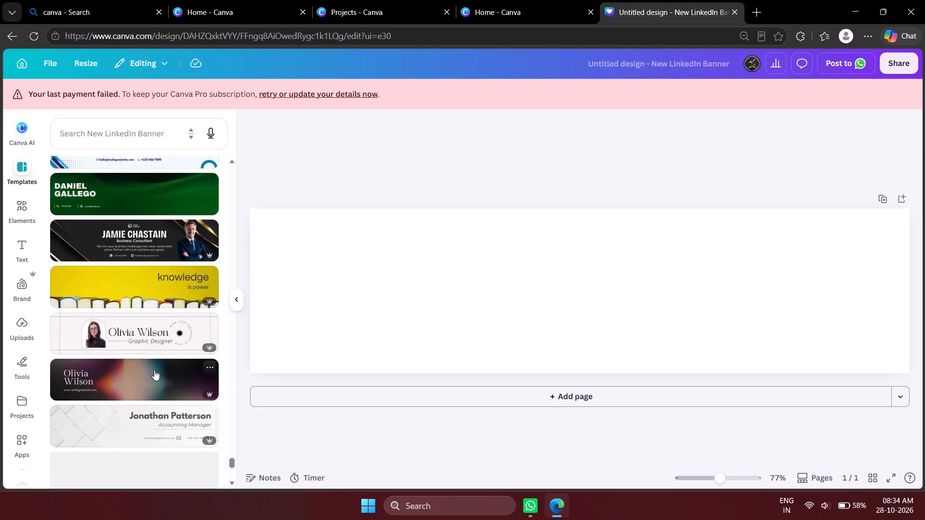
{"action": "scroll", "coordinate": [154, 370], "scroll_direction": "down", "scroll_amount": 4}
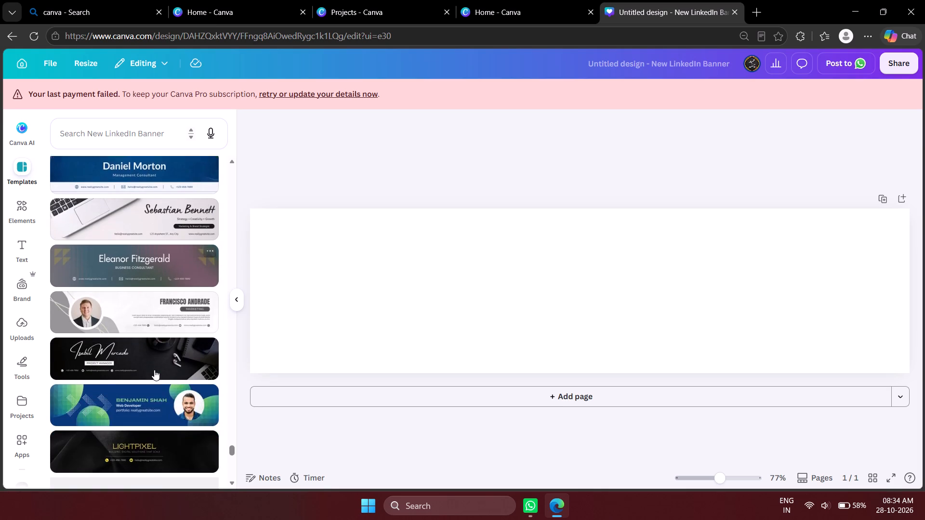
{"action": "scroll", "coordinate": [154, 370], "scroll_direction": "down", "scroll_amount": 4}
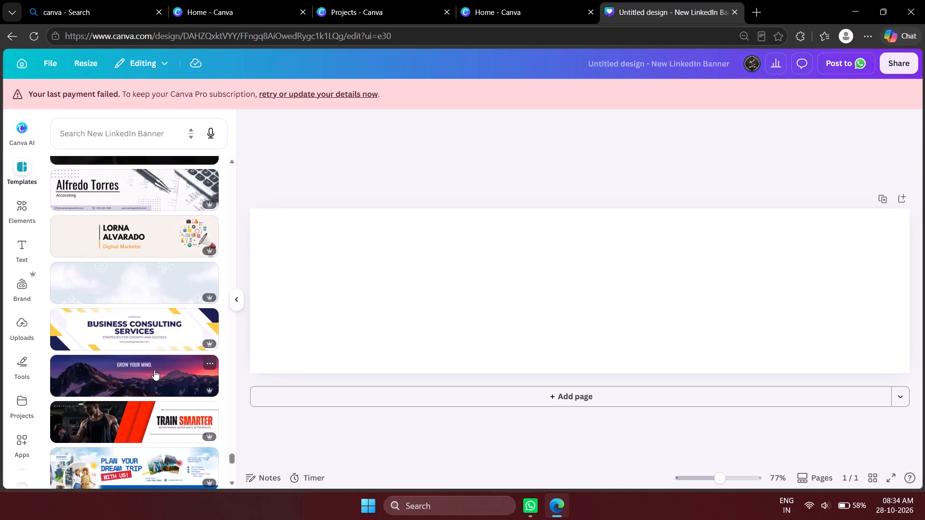
{"action": "scroll", "coordinate": [154, 370], "scroll_direction": "down", "scroll_amount": 6}
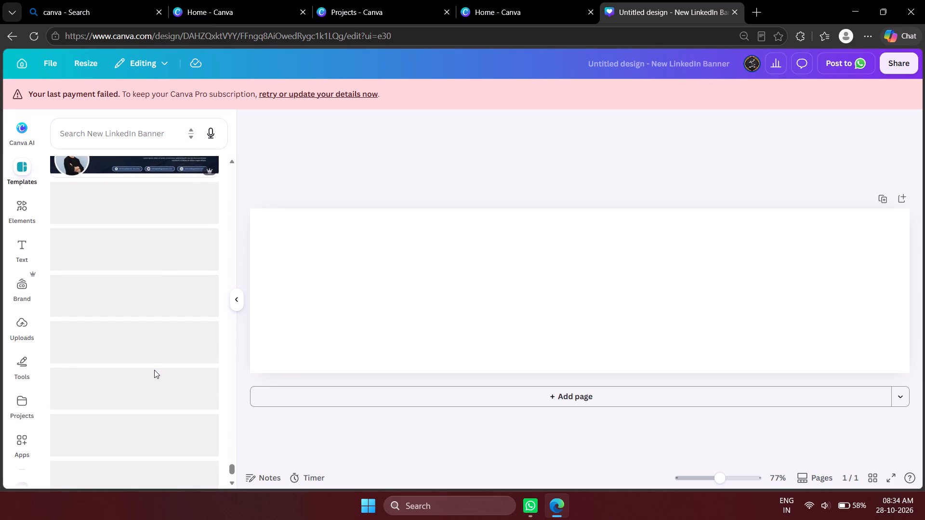
{"action": "scroll", "coordinate": [154, 370], "scroll_direction": "down", "scroll_amount": 5}
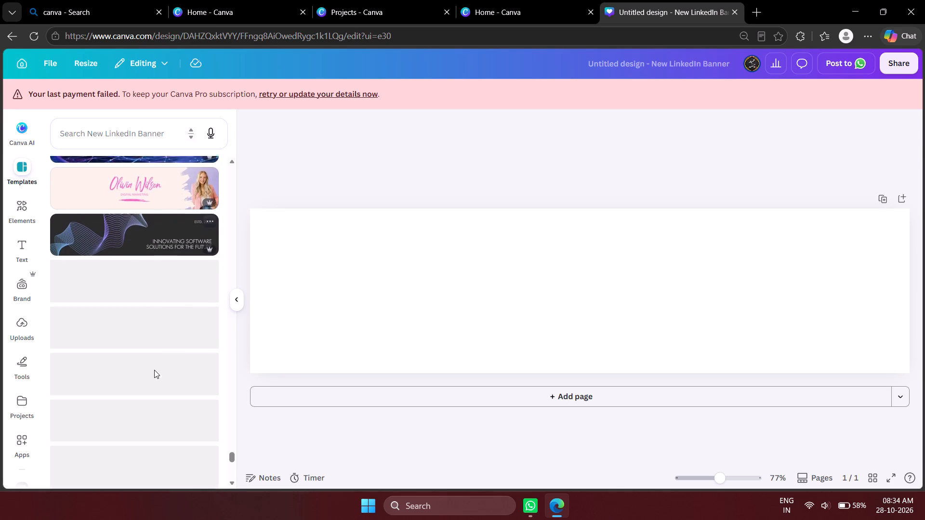
{"action": "scroll", "coordinate": [154, 370], "scroll_direction": "down", "scroll_amount": 3}
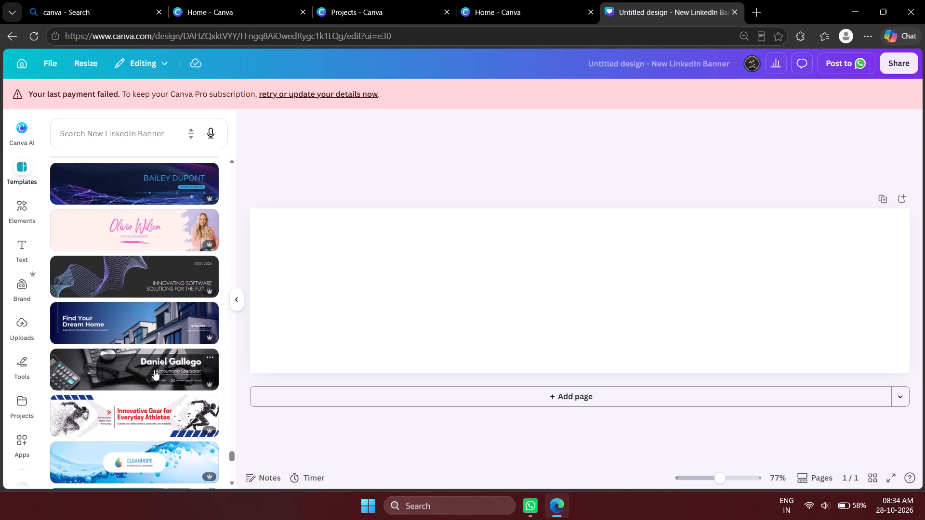
{"action": "scroll", "coordinate": [154, 370], "scroll_direction": "down", "scroll_amount": 2}
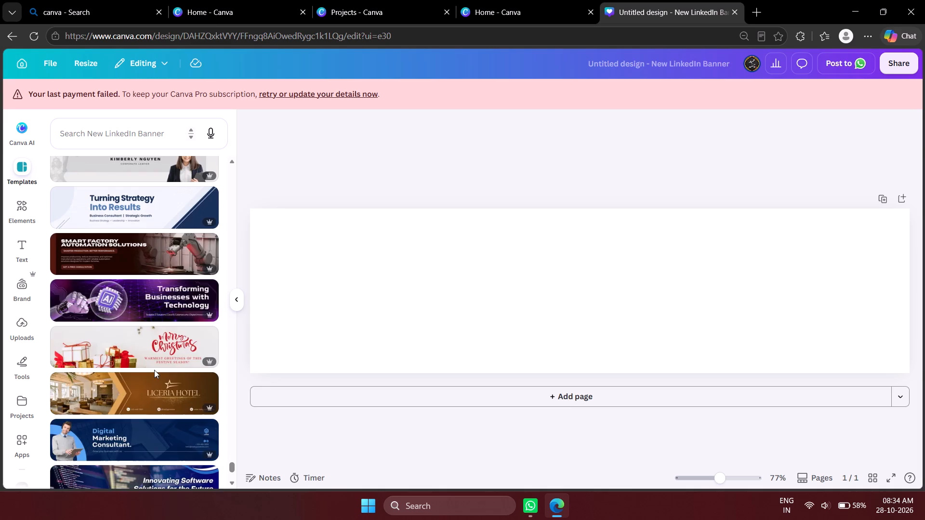
{"action": "scroll", "coordinate": [154, 370], "scroll_direction": "down", "scroll_amount": 7}
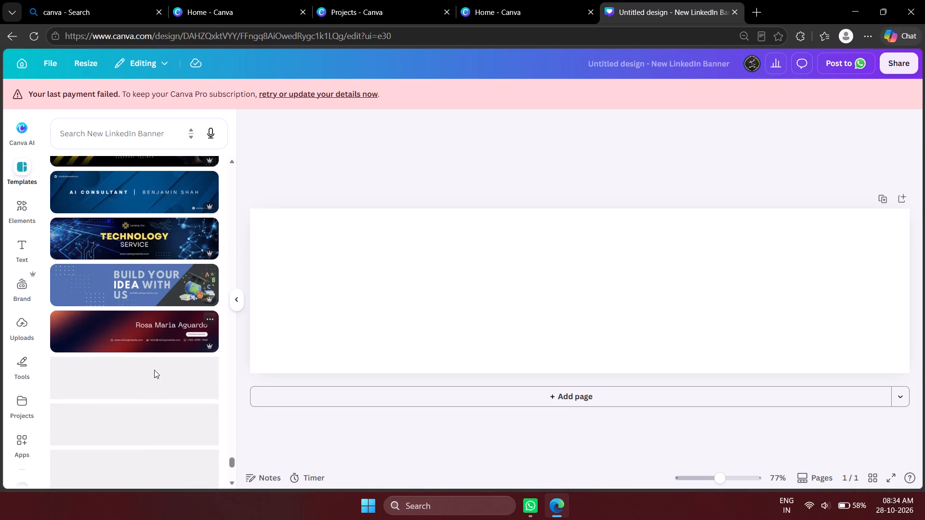
{"action": "scroll", "coordinate": [154, 370], "scroll_direction": "down", "scroll_amount": 6}
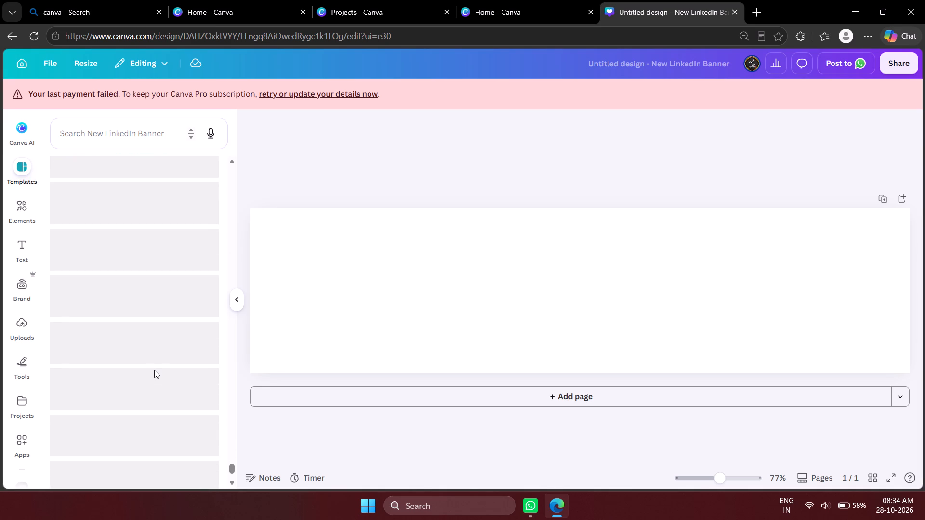
{"action": "scroll", "coordinate": [154, 370], "scroll_direction": "up", "scroll_amount": 1}
{"action": "scroll", "coordinate": [154, 370], "scroll_direction": "down", "scroll_amount": 5}
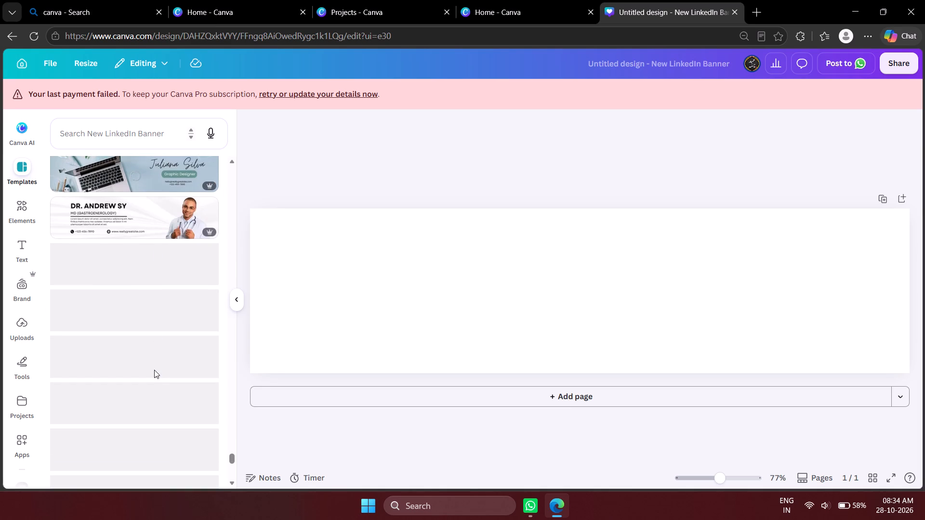
{"action": "scroll", "coordinate": [154, 370], "scroll_direction": "down", "scroll_amount": 5}
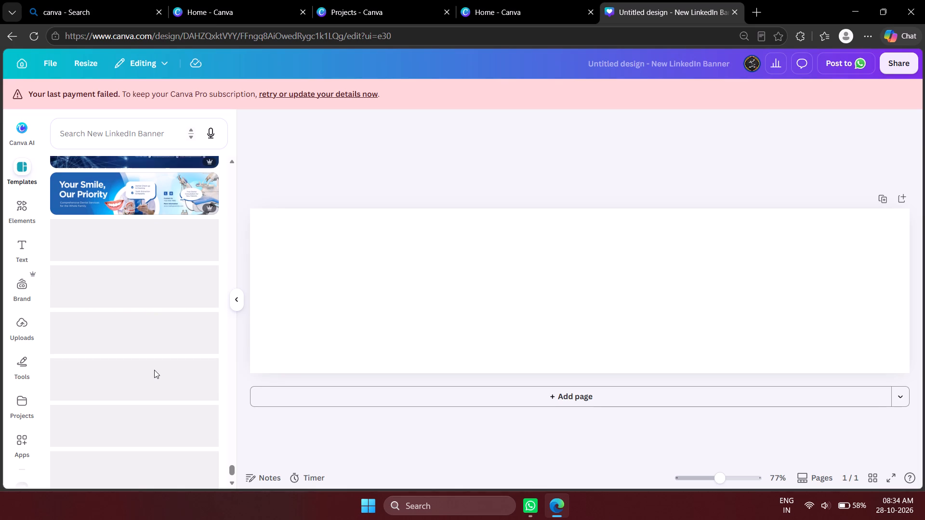
{"action": "scroll", "coordinate": [154, 370], "scroll_direction": "down", "scroll_amount": 4}
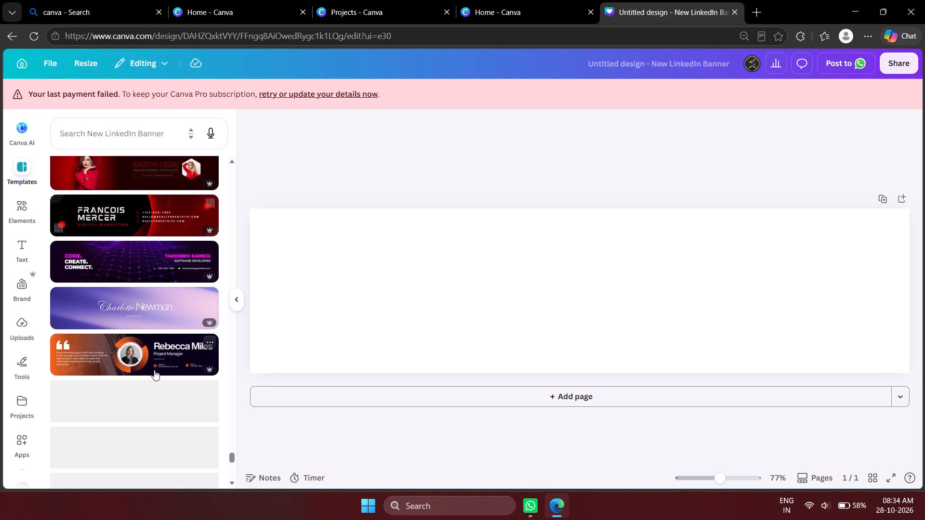
{"action": "scroll", "coordinate": [154, 370], "scroll_direction": "down", "scroll_amount": 4}
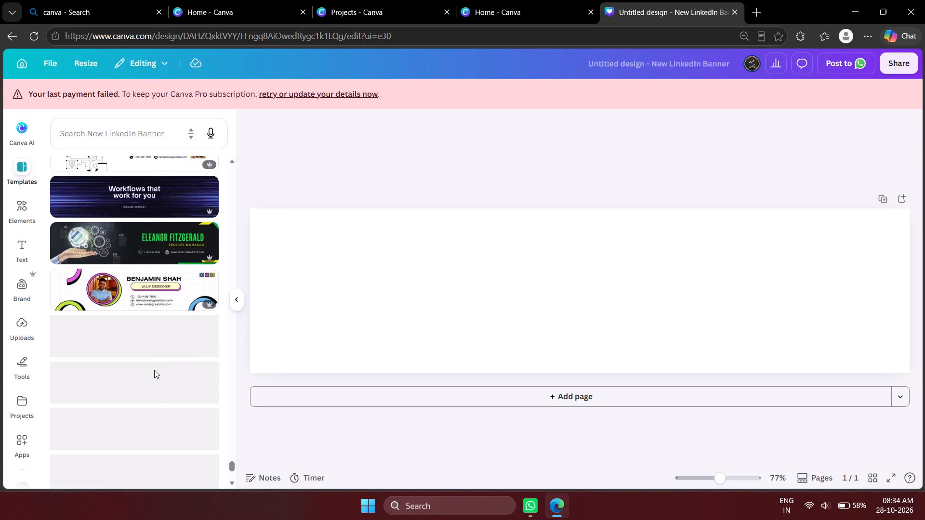
{"action": "scroll", "coordinate": [154, 370], "scroll_direction": "down", "scroll_amount": 7}
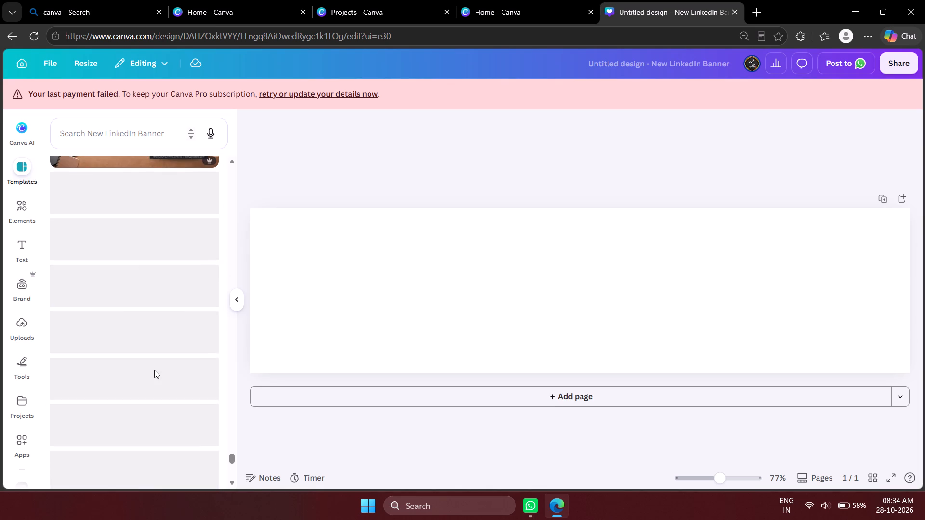
{"action": "scroll", "coordinate": [154, 370], "scroll_direction": "down", "scroll_amount": 5}
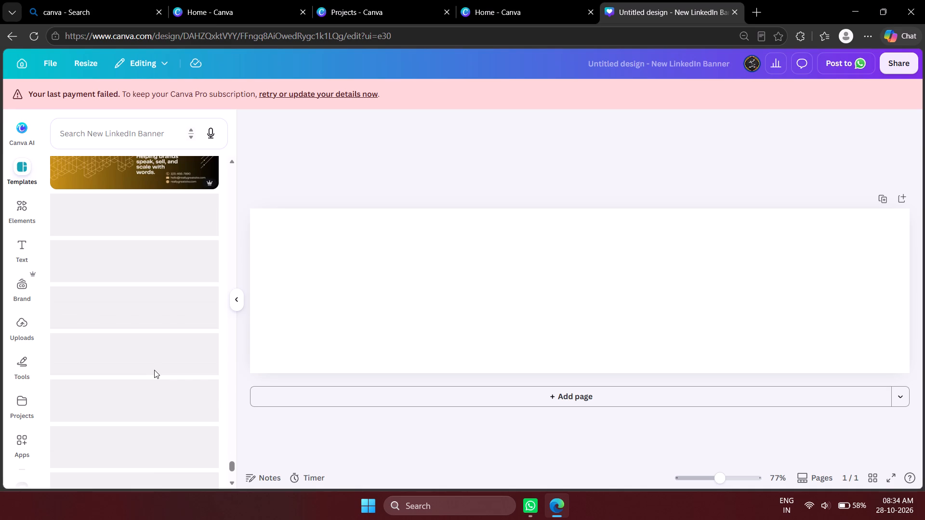
{"action": "scroll", "coordinate": [154, 370], "scroll_direction": "down", "scroll_amount": 4}
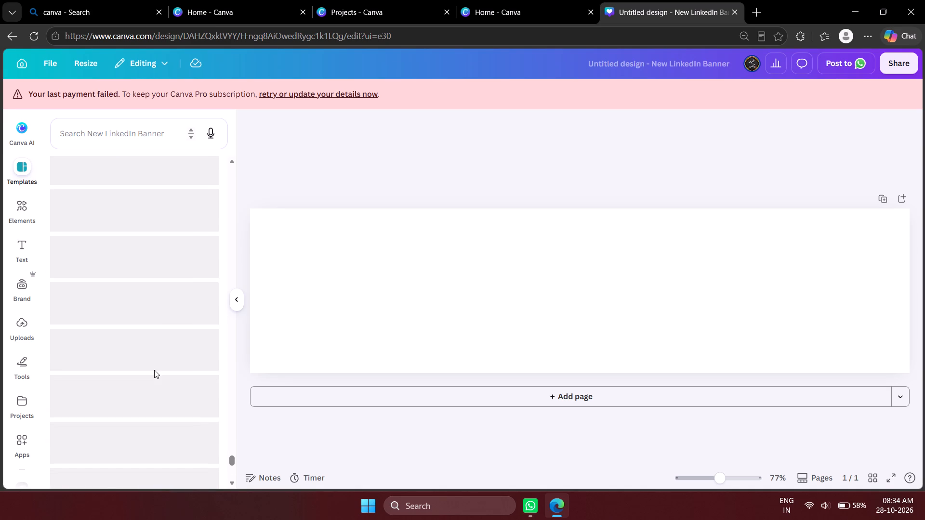
{"action": "scroll", "coordinate": [154, 370], "scroll_direction": "down", "scroll_amount": 4}
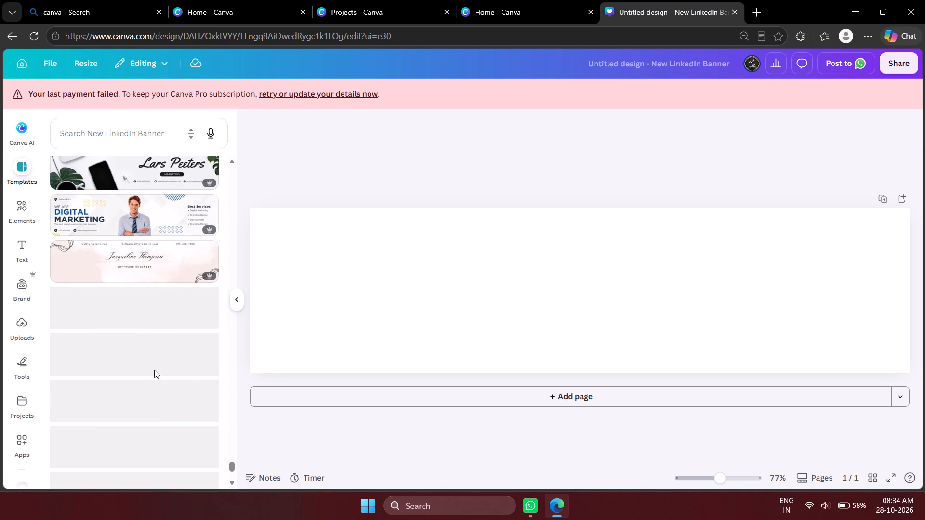
{"action": "scroll", "coordinate": [154, 370], "scroll_direction": "down", "scroll_amount": 3}
{"action": "scroll", "coordinate": [154, 370], "scroll_direction": "up", "scroll_amount": 1}
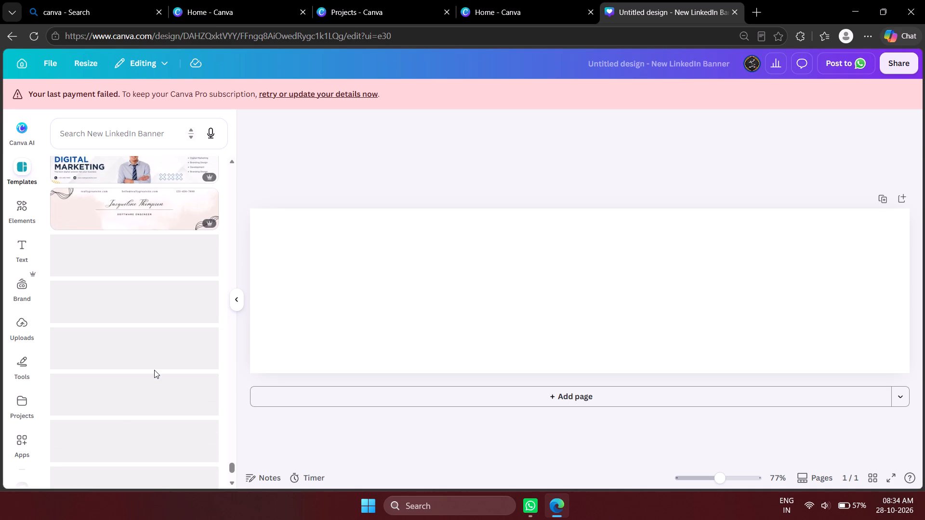
{"action": "scroll", "coordinate": [154, 370], "scroll_direction": "up", "scroll_amount": 1}
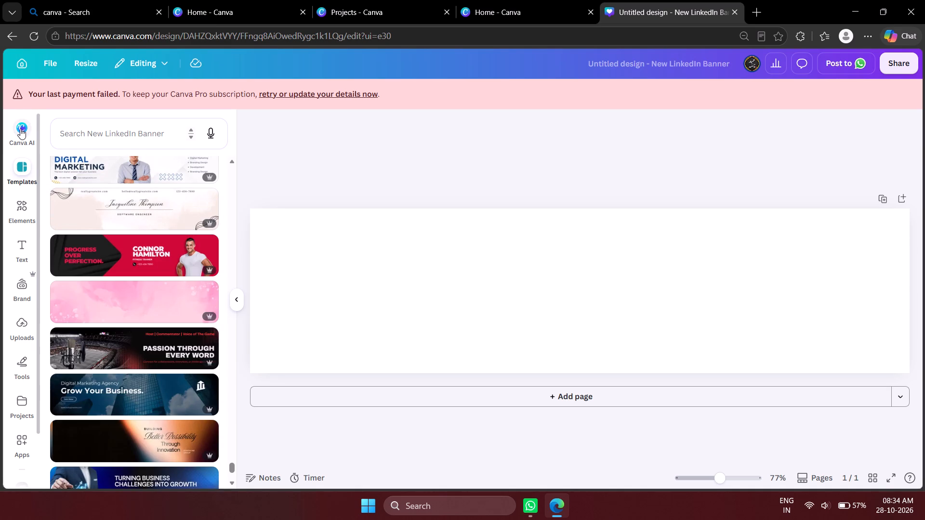
{"action": "left_click", "coordinate": [12, 180]}
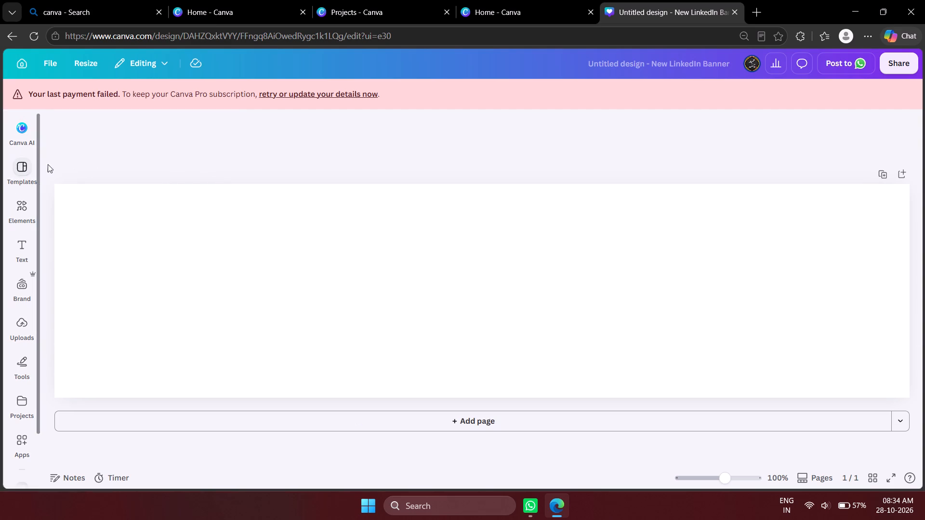
{"action": "left_click", "coordinate": [29, 157]}
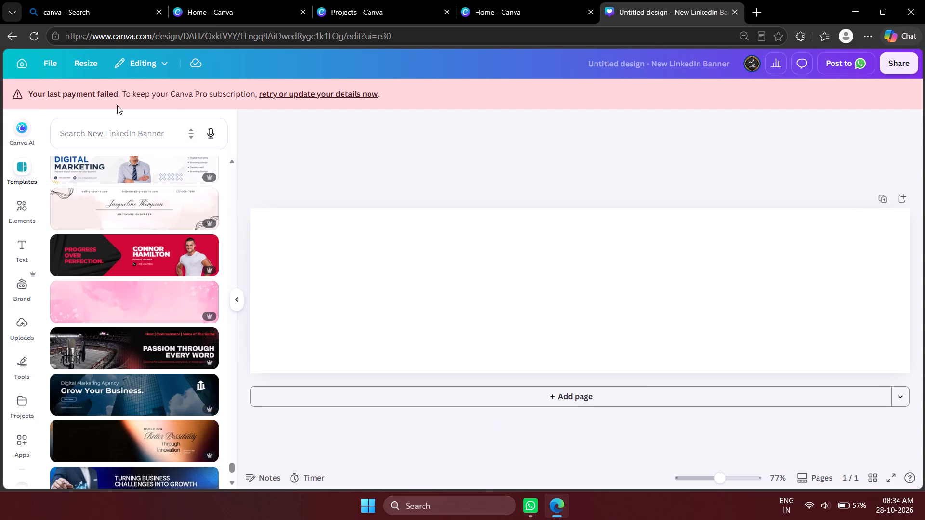
Return to the home page and look through the full list of recent designs for an earlier LinkedIn banner to work from.
{"action": "left_click", "coordinate": [19, 61]}
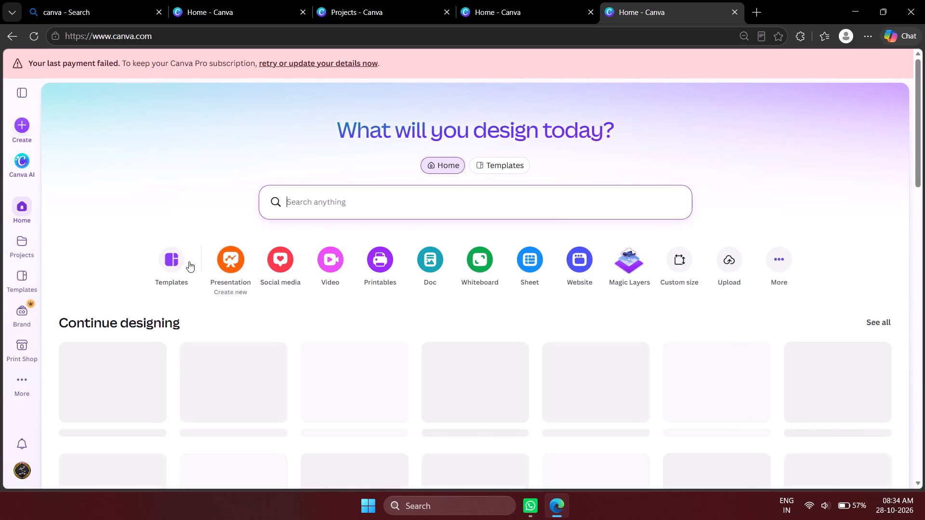
{"action": "scroll", "coordinate": [533, 355], "scroll_direction": "down", "scroll_amount": 1}
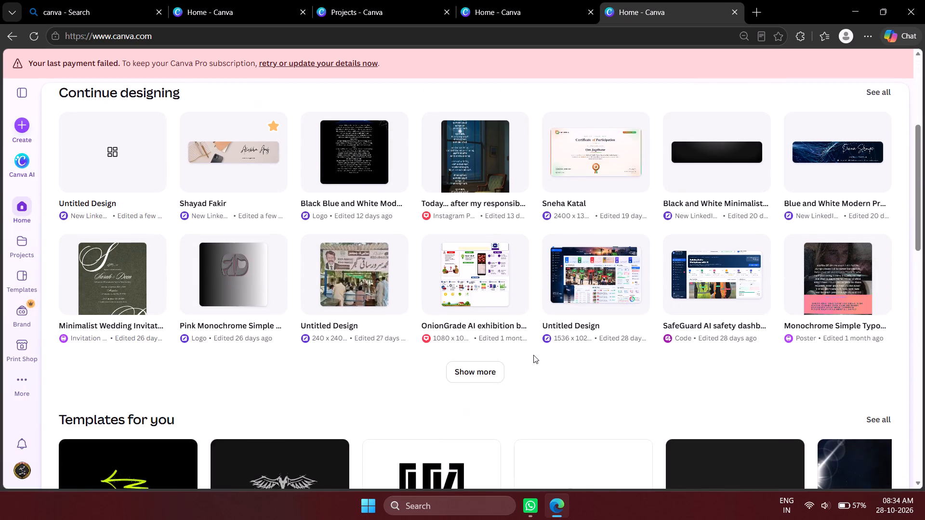
{"action": "scroll", "coordinate": [533, 355], "scroll_direction": "down", "scroll_amount": 2}
{"action": "left_click", "coordinate": [475, 351]}
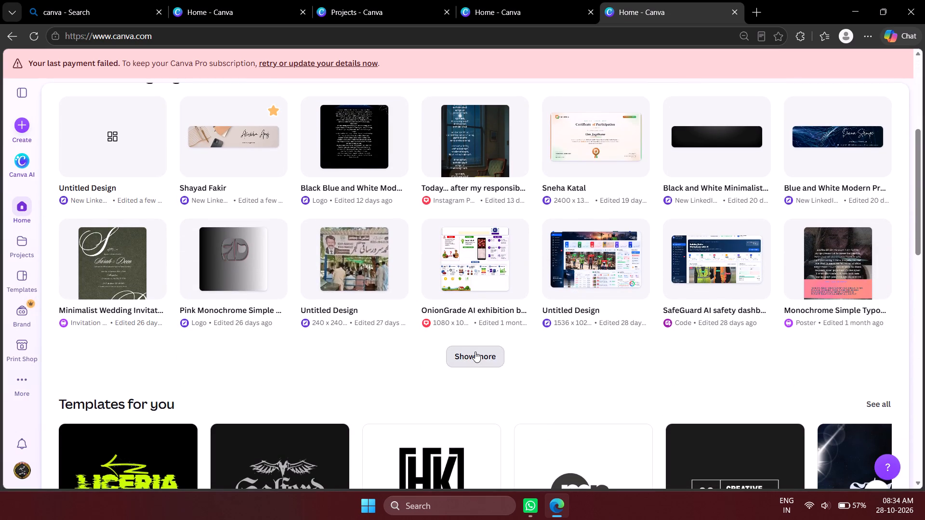
{"action": "scroll", "coordinate": [466, 395], "scroll_direction": "down", "scroll_amount": 2}
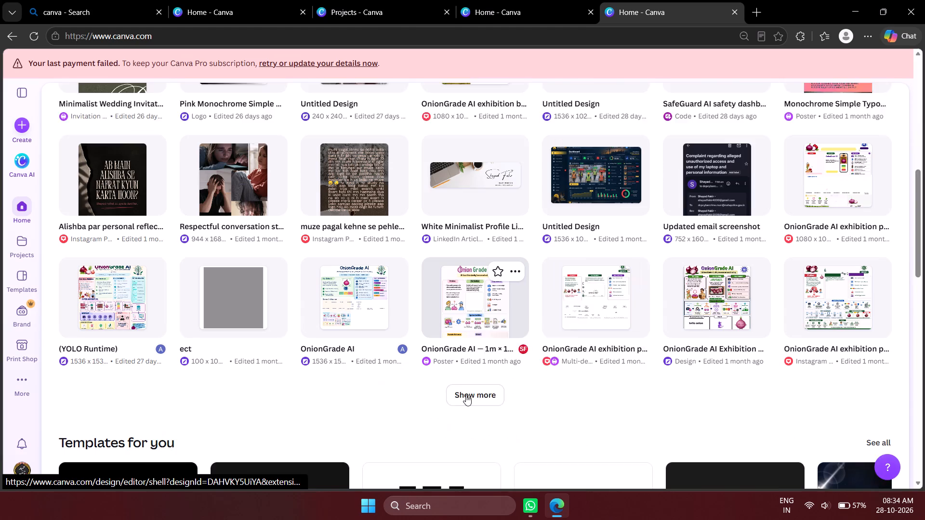
{"action": "scroll", "coordinate": [466, 395], "scroll_direction": "down", "scroll_amount": 2}
{"action": "left_click_drag", "start_coordinate": [471, 288], "coordinate": [478, 277]}
{"action": "left_click", "coordinate": [478, 277]}
{"action": "scroll", "coordinate": [478, 277], "scroll_direction": "down", "scroll_amount": 3}
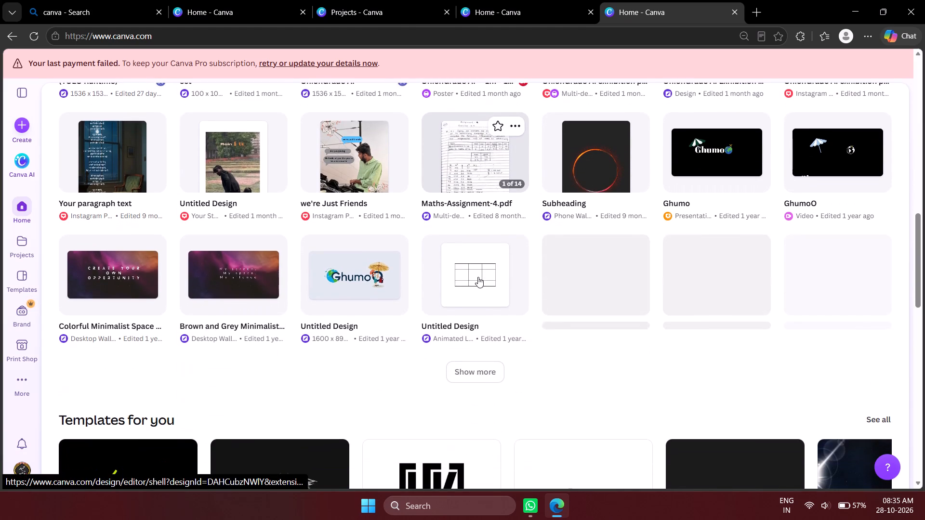
{"action": "scroll", "coordinate": [478, 277], "scroll_direction": "down", "scroll_amount": 2}
{"action": "left_click", "coordinate": [480, 273]}
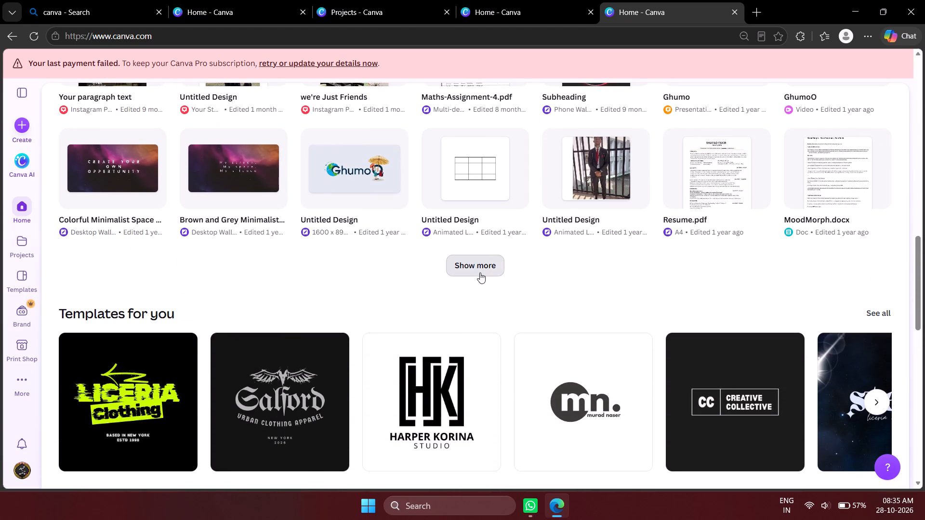
{"action": "scroll", "coordinate": [480, 273], "scroll_direction": "down", "scroll_amount": 5}
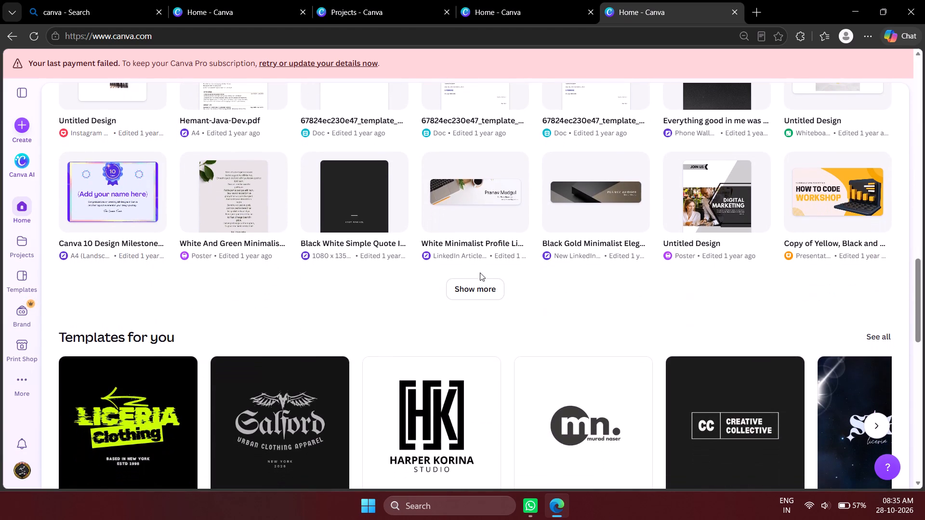
{"action": "left_click", "coordinate": [477, 286]}
{"action": "scroll", "coordinate": [477, 286], "scroll_direction": "down", "scroll_amount": 1}
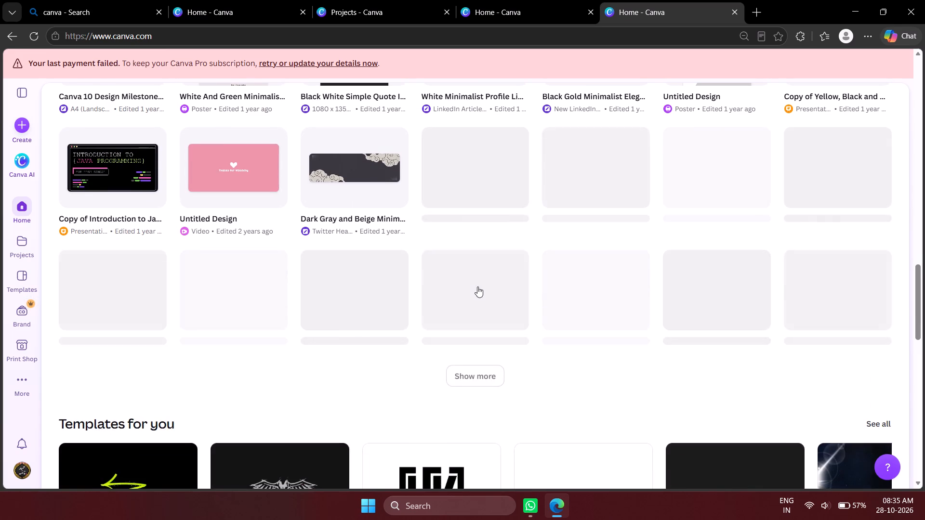
{"action": "scroll", "coordinate": [477, 286], "scroll_direction": "down", "scroll_amount": 3}
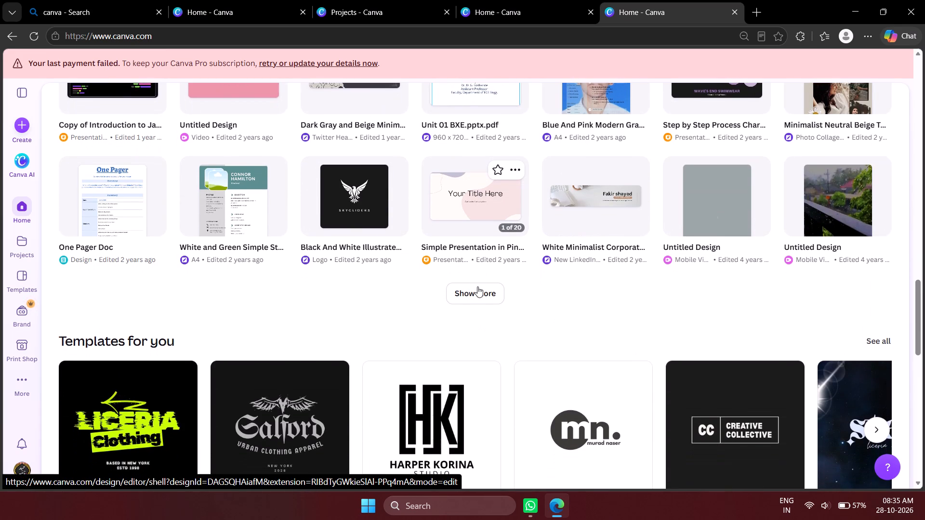
{"action": "scroll", "coordinate": [477, 286], "scroll_direction": "down", "scroll_amount": 1}
{"action": "left_click", "coordinate": [477, 286]}
{"action": "scroll", "coordinate": [477, 286], "scroll_direction": "up", "scroll_amount": 2}
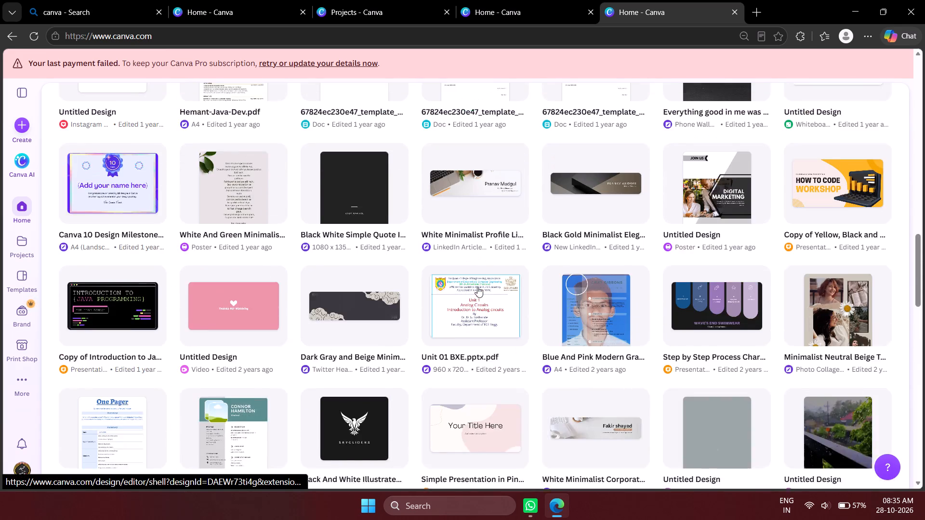
{"action": "scroll", "coordinate": [477, 286], "scroll_direction": "up", "scroll_amount": 3}
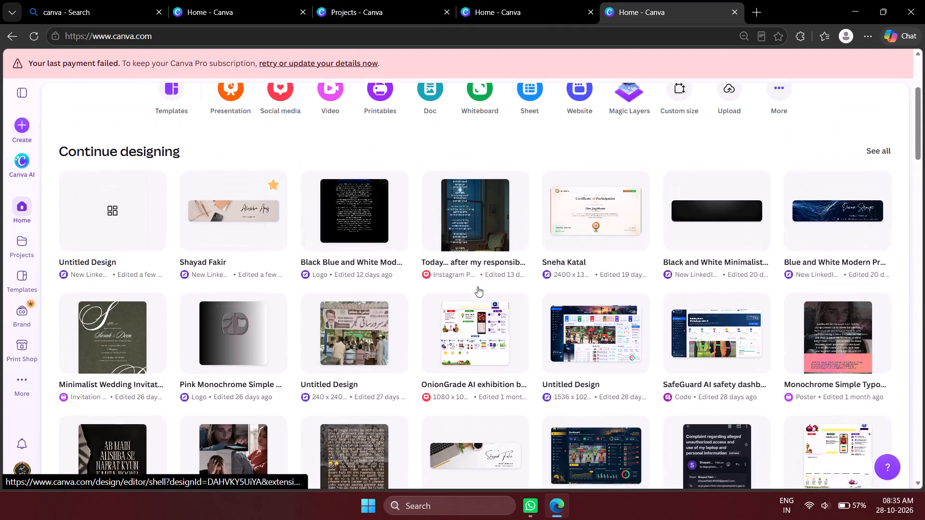
{"action": "scroll", "coordinate": [477, 286], "scroll_direction": "up", "scroll_amount": 3}
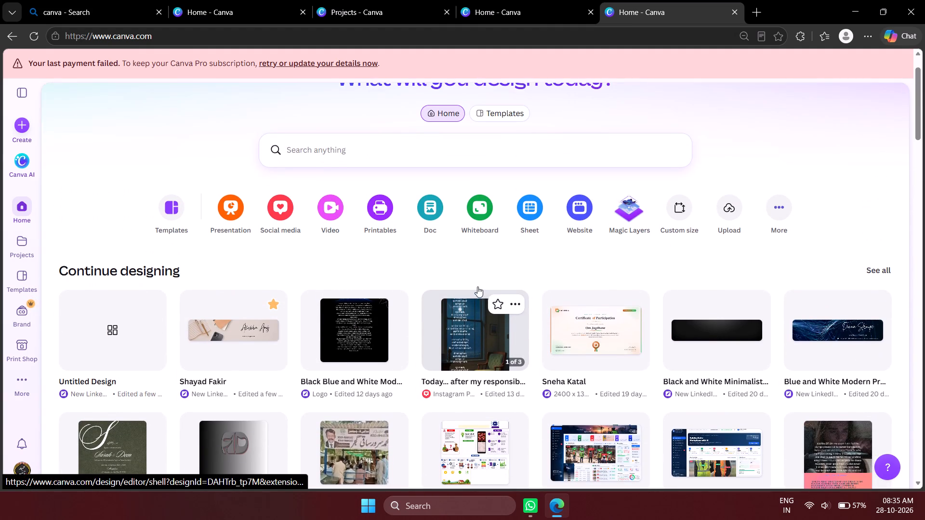
{"action": "scroll", "coordinate": [477, 286], "scroll_direction": "up", "scroll_amount": 1}
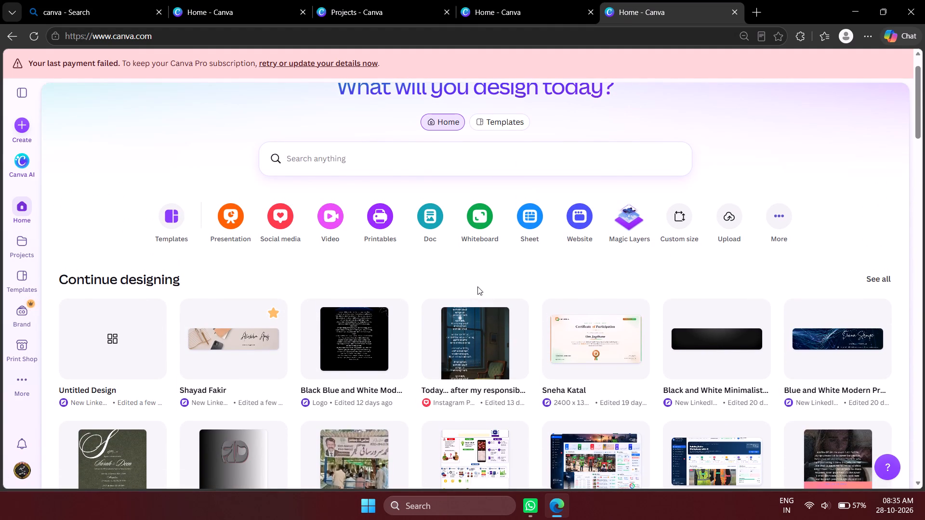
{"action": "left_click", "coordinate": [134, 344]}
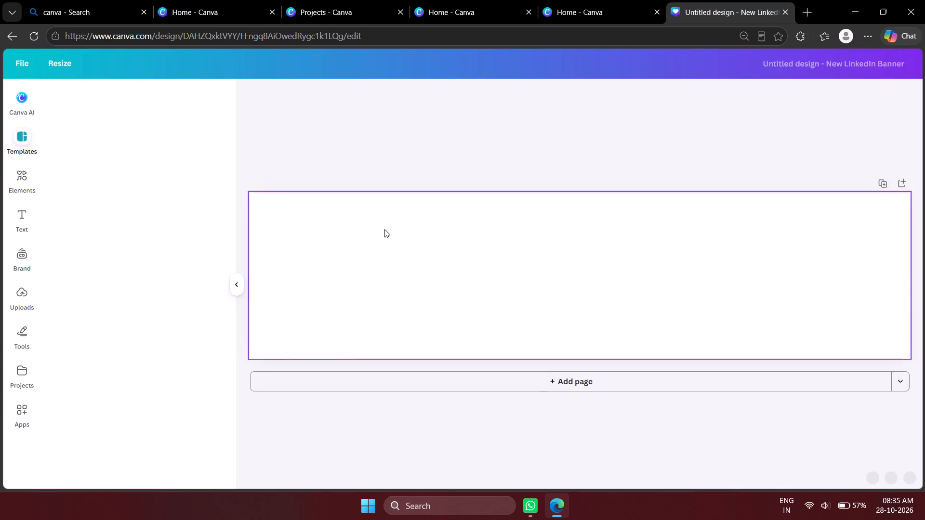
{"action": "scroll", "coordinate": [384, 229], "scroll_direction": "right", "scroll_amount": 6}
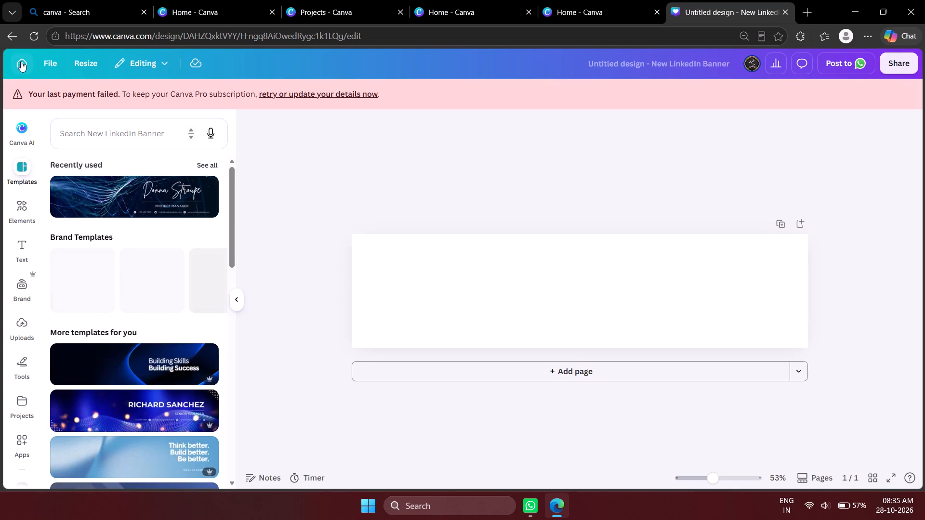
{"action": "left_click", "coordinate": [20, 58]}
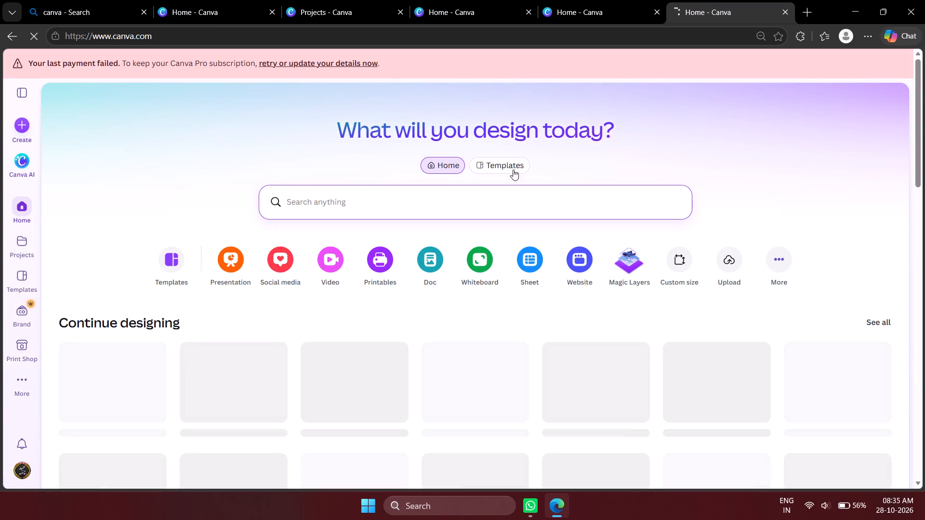
Open the templates page and look through its template categories and themed collections for a LinkedIn banner option.
{"action": "left_click", "coordinate": [473, 169]}
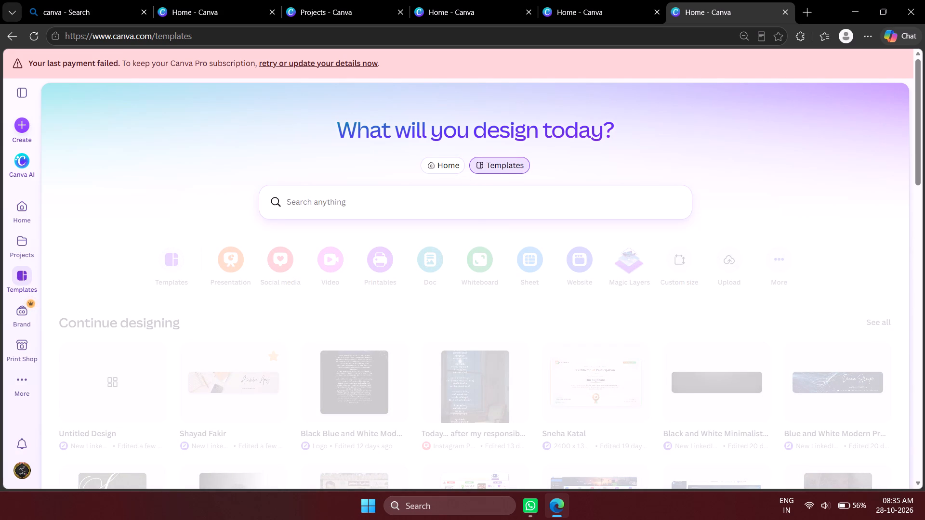
{"action": "scroll", "coordinate": [406, 393], "scroll_direction": "down", "scroll_amount": 1}
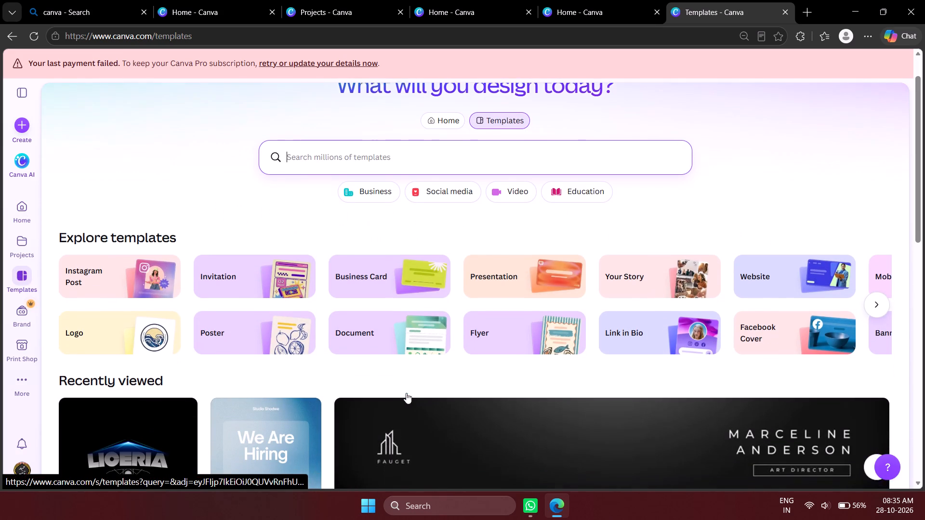
{"action": "scroll", "coordinate": [406, 393], "scroll_direction": "down", "scroll_amount": 1}
{"action": "scroll", "coordinate": [676, 325], "scroll_direction": "left", "scroll_amount": 13}
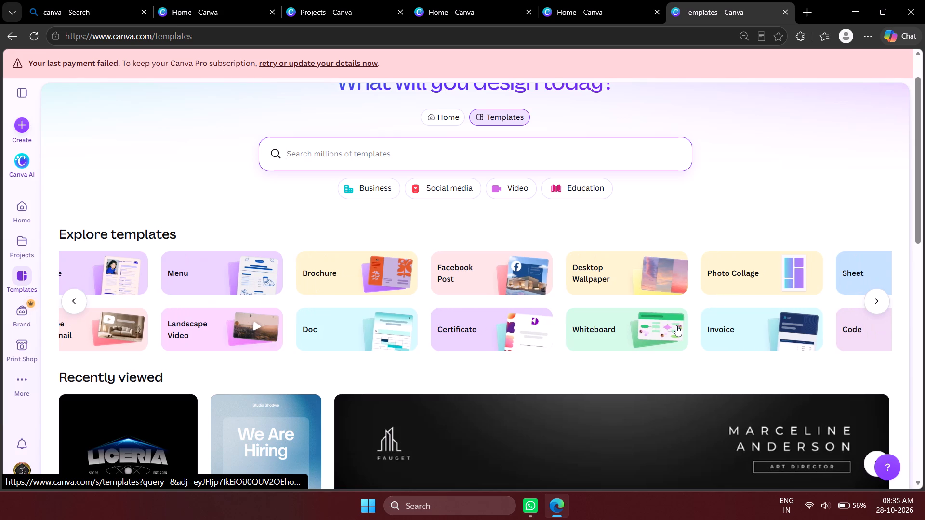
{"action": "scroll", "coordinate": [676, 325], "scroll_direction": "up", "scroll_amount": 1}
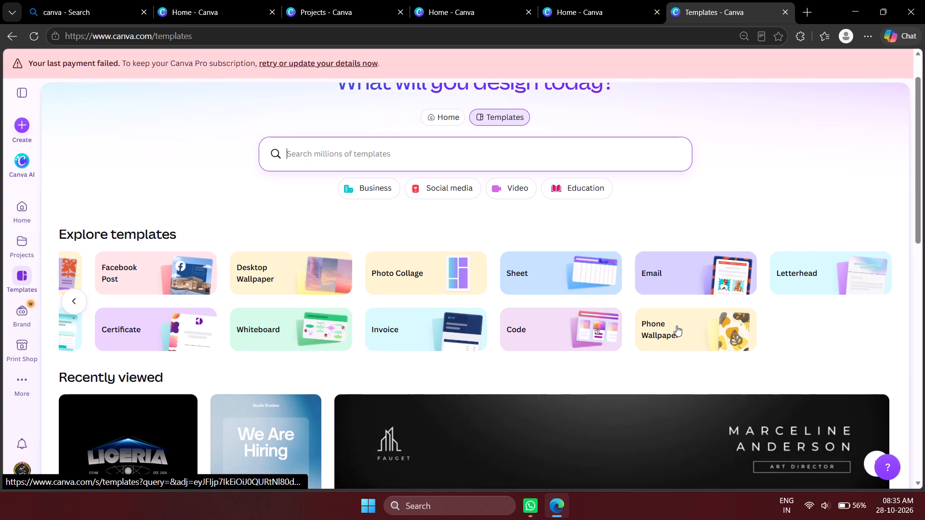
{"action": "scroll", "coordinate": [676, 325], "scroll_direction": "up", "scroll_amount": 2}
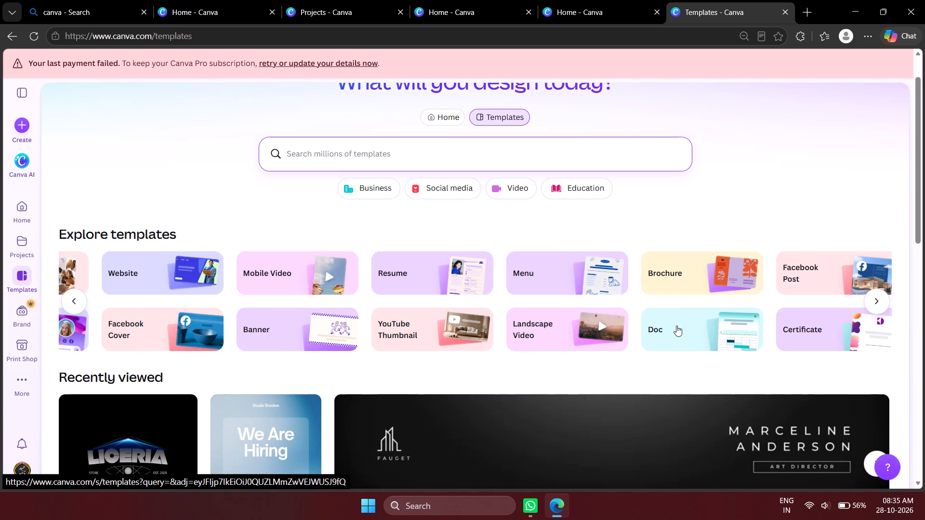
{"action": "scroll", "coordinate": [676, 325], "scroll_direction": "right", "scroll_amount": 8}
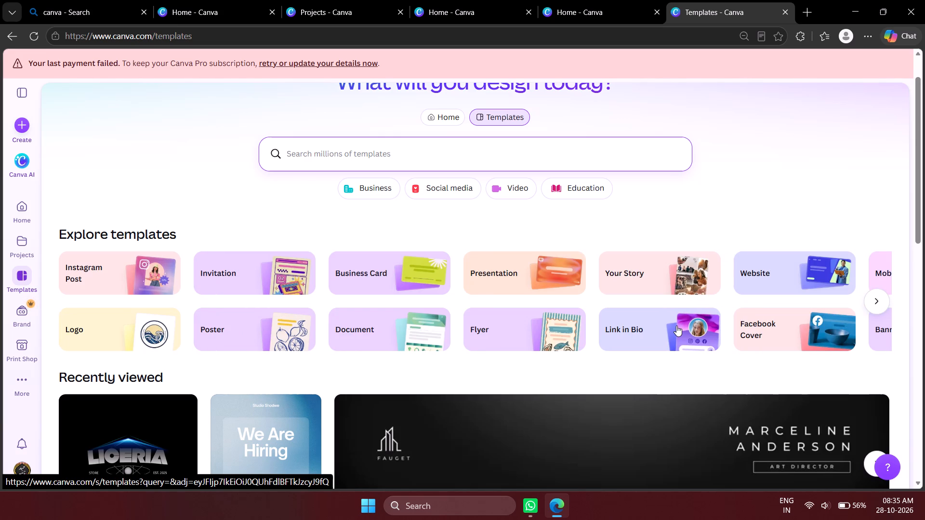
{"action": "scroll", "coordinate": [344, 361], "scroll_direction": "down", "scroll_amount": 3}
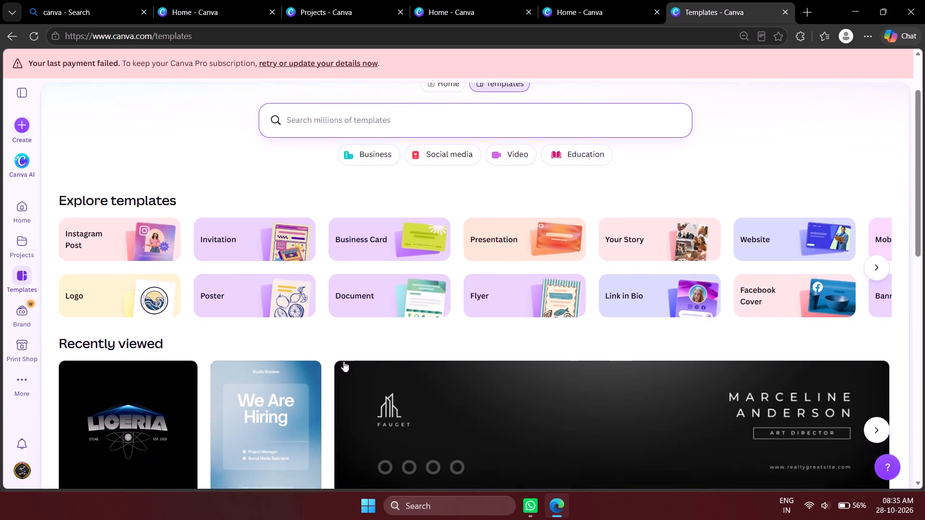
{"action": "scroll", "coordinate": [344, 361], "scroll_direction": "down", "scroll_amount": 4}
{"action": "scroll", "coordinate": [344, 361], "scroll_direction": "up", "scroll_amount": 2}
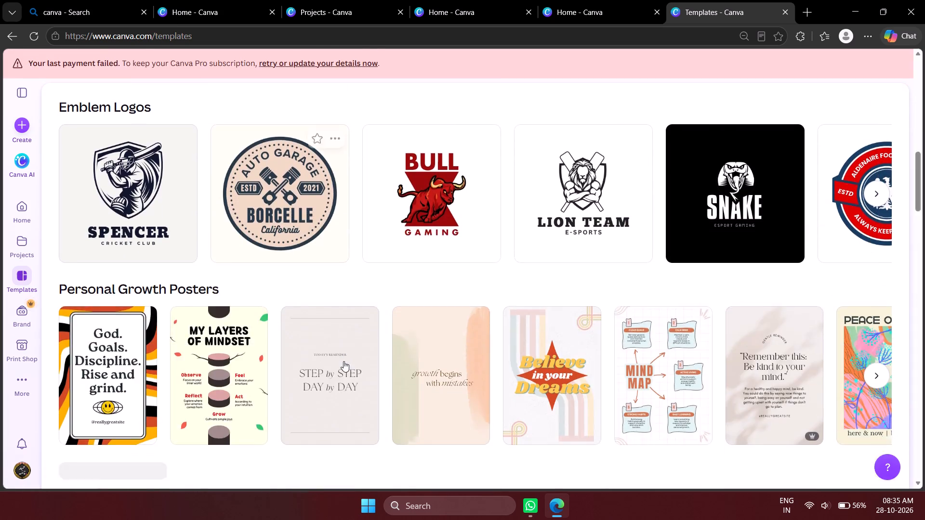
{"action": "scroll", "coordinate": [344, 361], "scroll_direction": "up", "scroll_amount": 1}
Search the templates for the suggested phrase "linkdin background banner".
{"action": "left_click", "coordinate": [433, 186]}
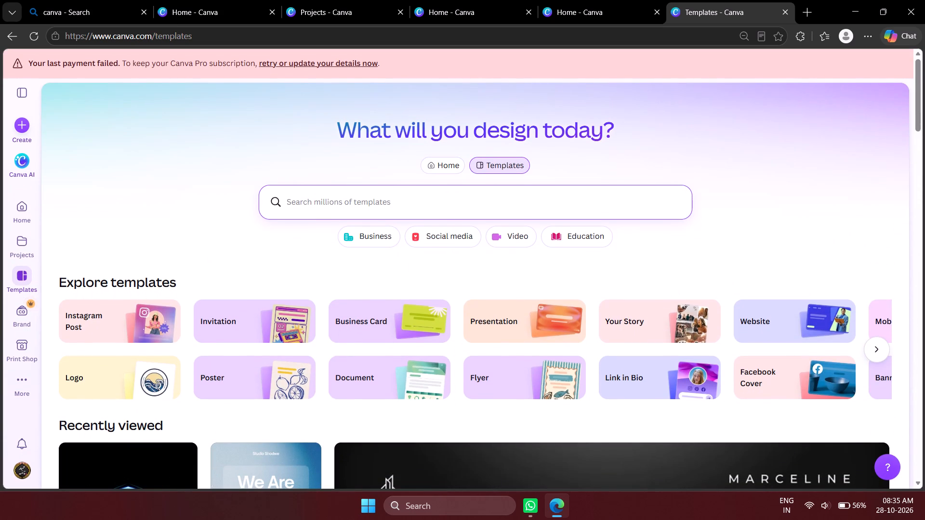
{"action": "key", "text": "ctrl+v"}
{"action": "left_click", "coordinate": [408, 197]}
{"action": "key", "text": "ctrl+v"}
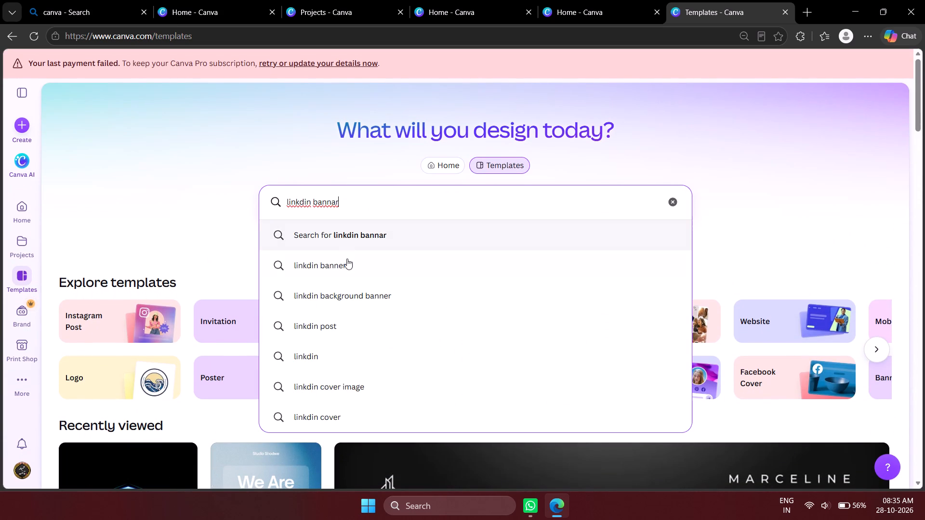
{"action": "left_click", "coordinate": [365, 296]}
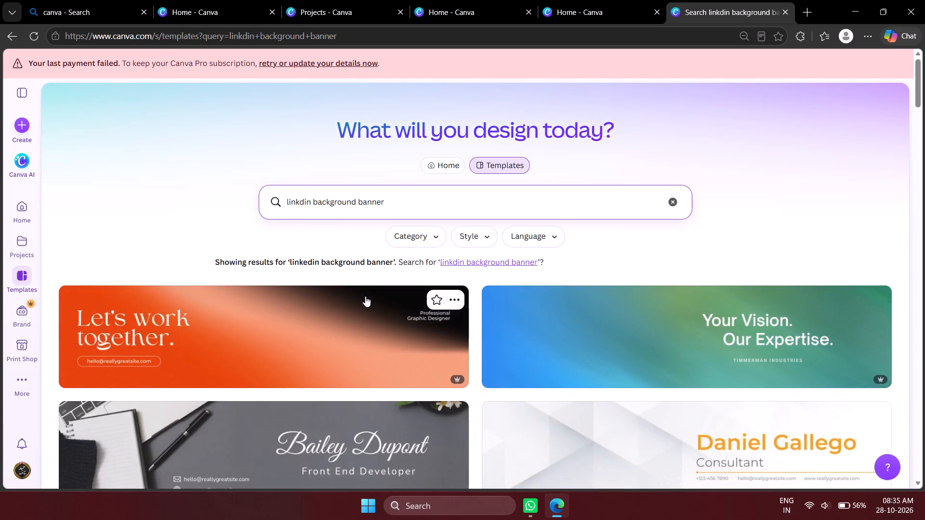
Find the beige "Olivia Wilson" content writer banner with pens, notebooks and phone in the results, and open it as a new editable design.
{"action": "scroll", "coordinate": [365, 296], "scroll_direction": "down", "scroll_amount": 11}
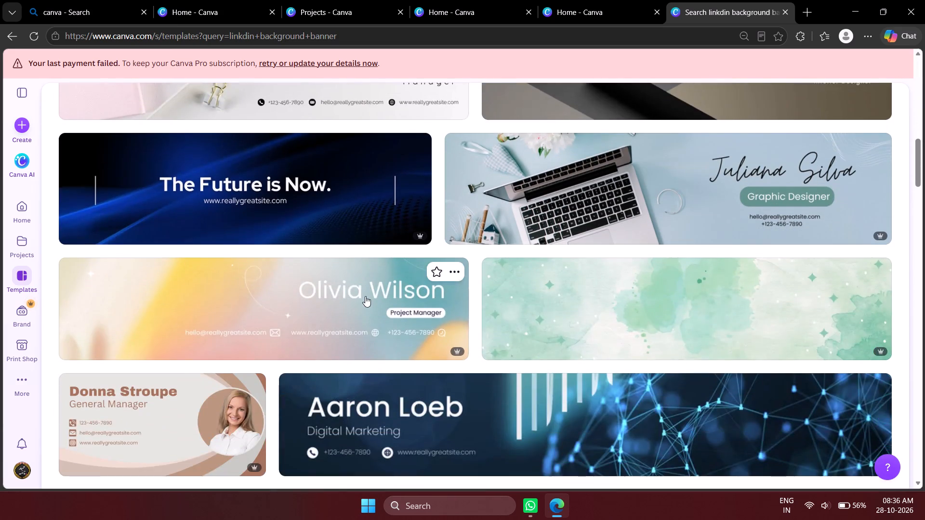
{"action": "scroll", "coordinate": [365, 296], "scroll_direction": "down", "scroll_amount": 11}
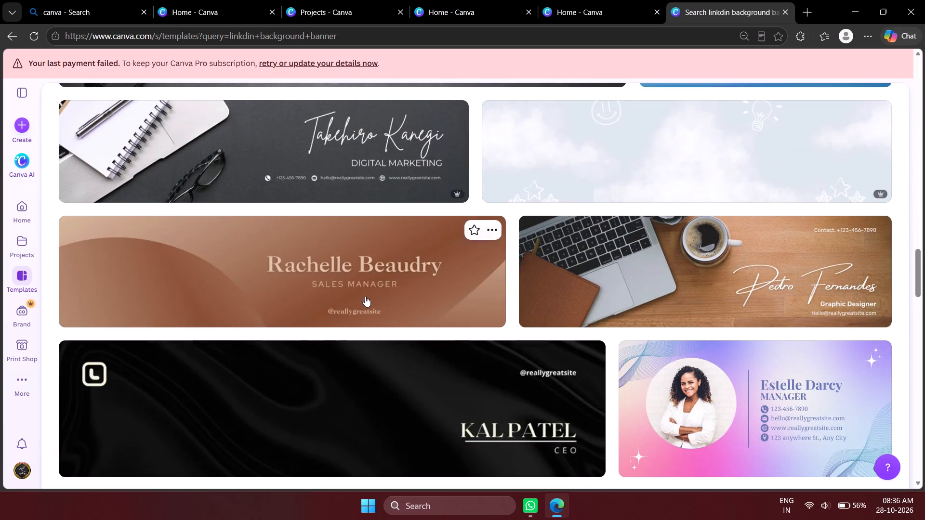
{"action": "scroll", "coordinate": [365, 296], "scroll_direction": "down", "scroll_amount": 10}
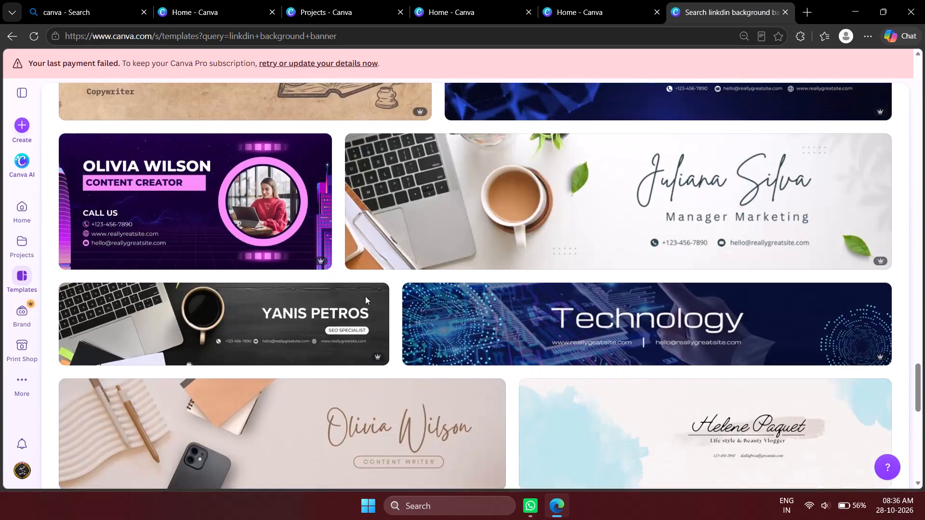
{"action": "left_click", "coordinate": [345, 352]}
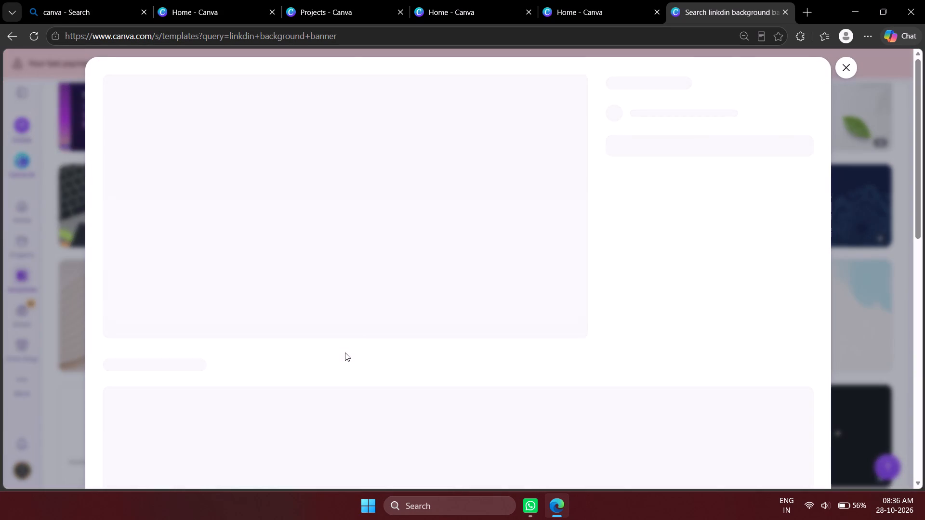
{"action": "left_click", "coordinate": [441, 109]}
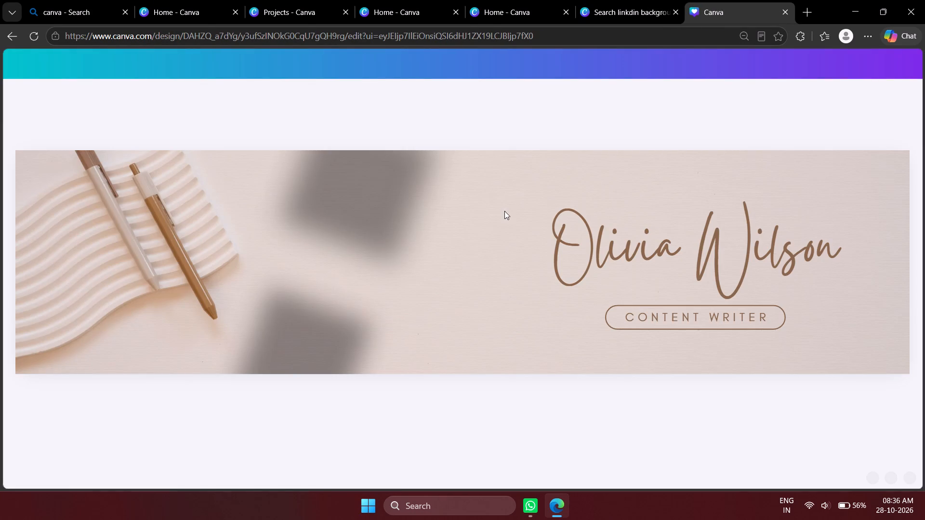
Replace the placeholder name "Olivia Wilson" on the banner with the banner owner's full name.
{"action": "left_click", "coordinate": [626, 265]}
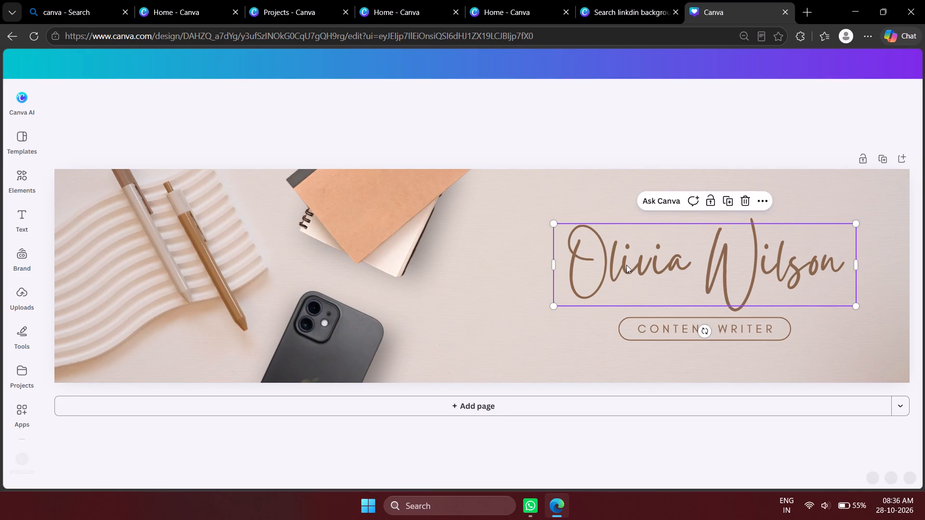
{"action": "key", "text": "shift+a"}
{"action": "left_click", "coordinate": [621, 265]}
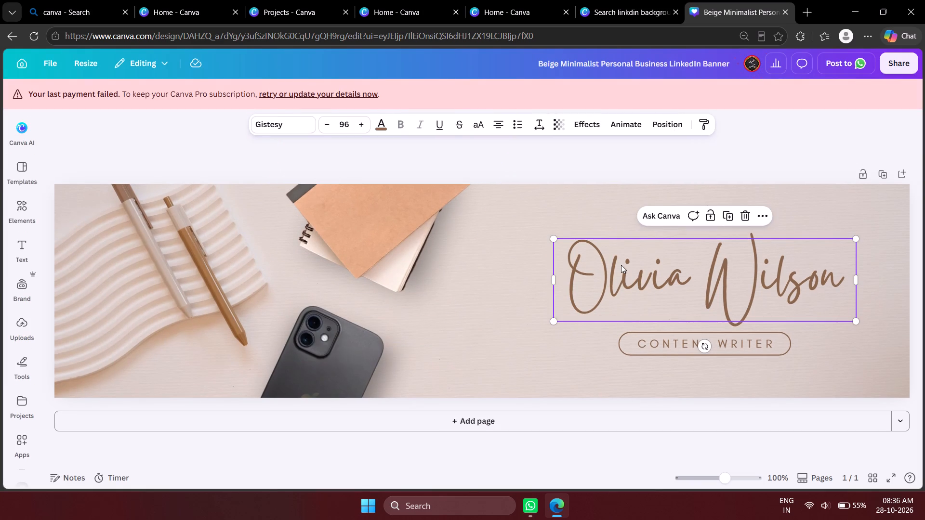
{"action": "double_click", "coordinate": [621, 265]}
{"action": "key", "text": "BackSpace"}
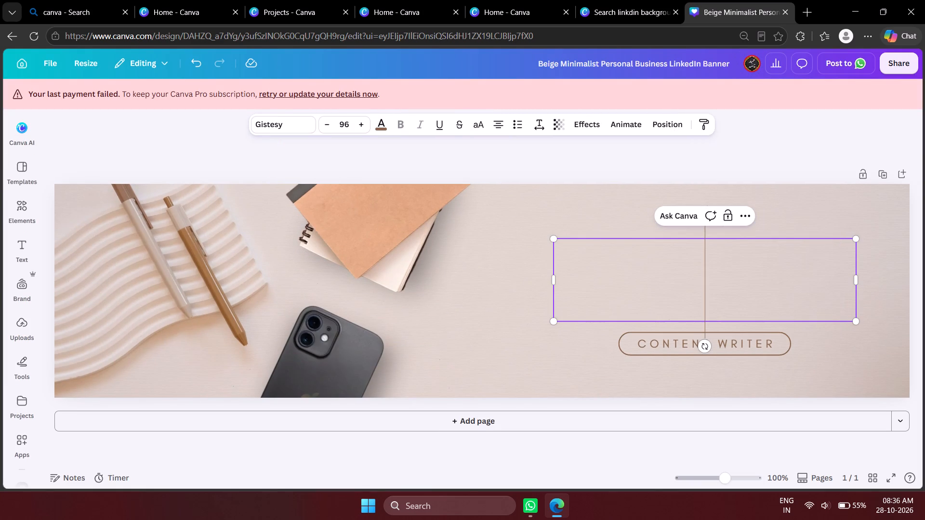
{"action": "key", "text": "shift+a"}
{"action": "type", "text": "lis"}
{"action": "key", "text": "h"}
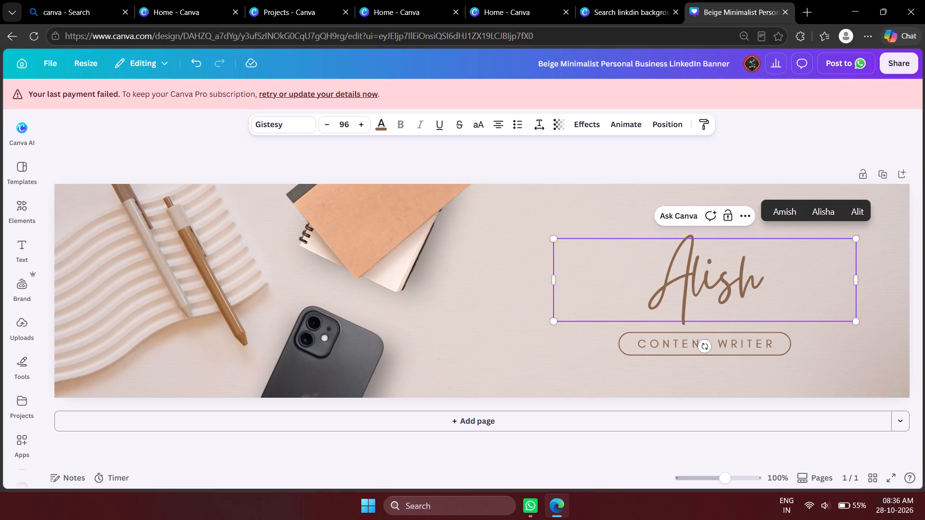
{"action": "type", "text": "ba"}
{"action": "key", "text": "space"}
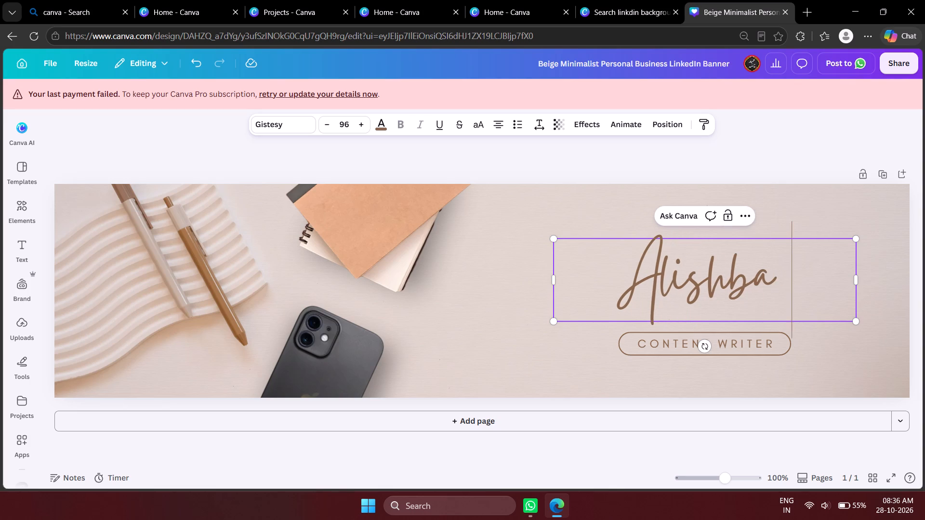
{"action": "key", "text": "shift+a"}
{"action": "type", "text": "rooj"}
{"action": "left_click", "coordinate": [491, 297]}
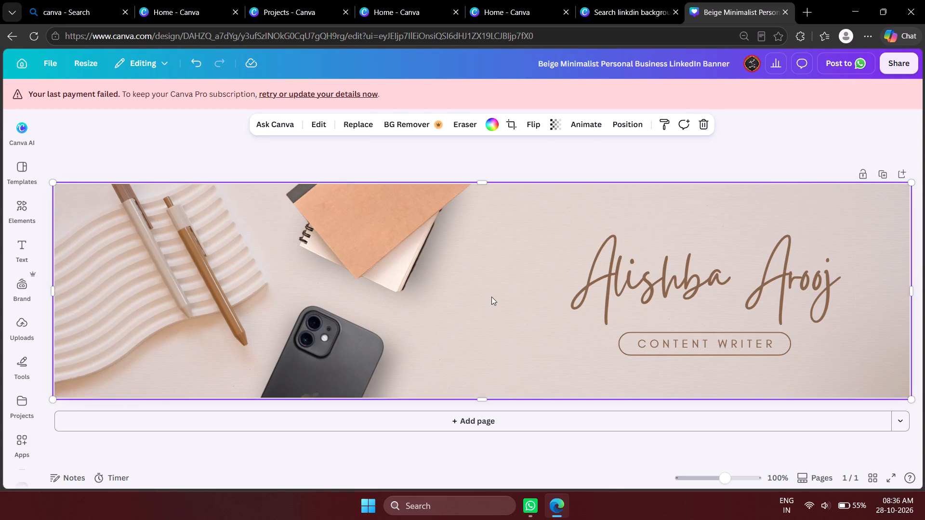
Select the "CONTENT WRITER" job title beneath the name for editing.
{"action": "left_click", "coordinate": [672, 340]}
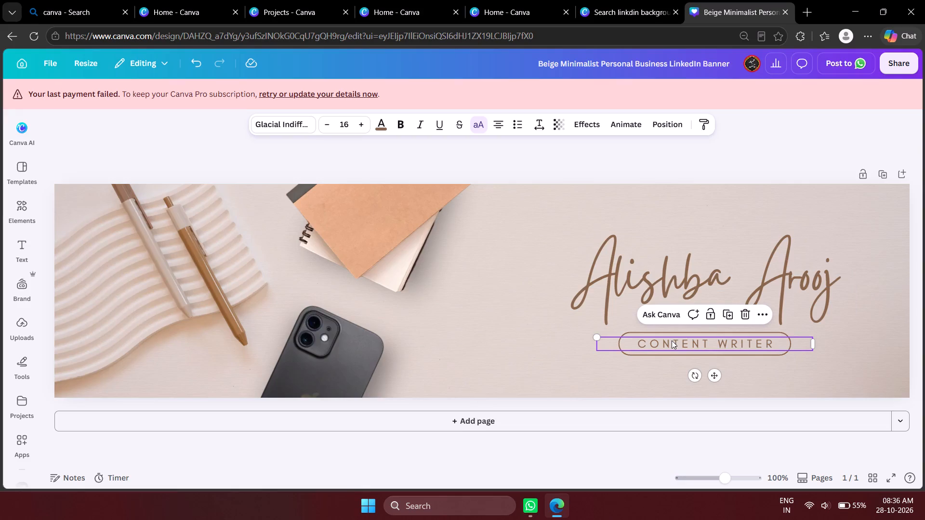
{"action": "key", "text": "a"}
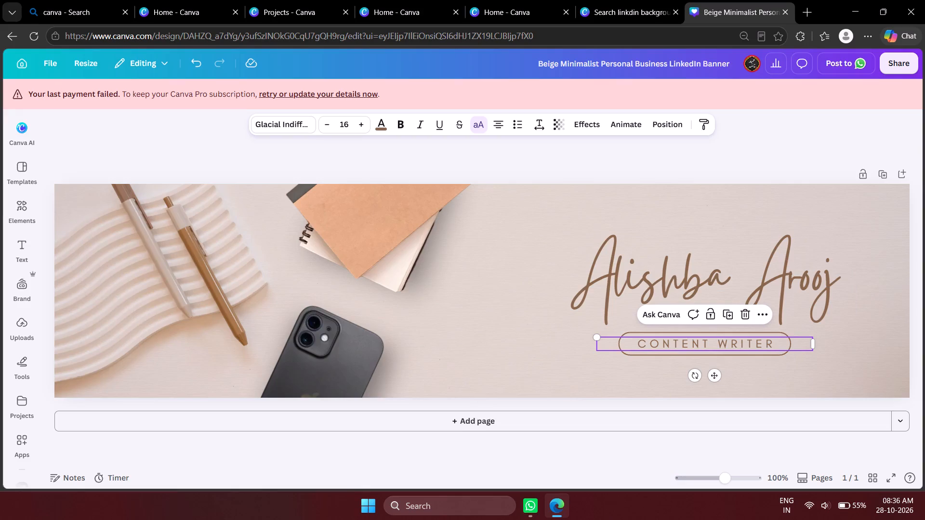
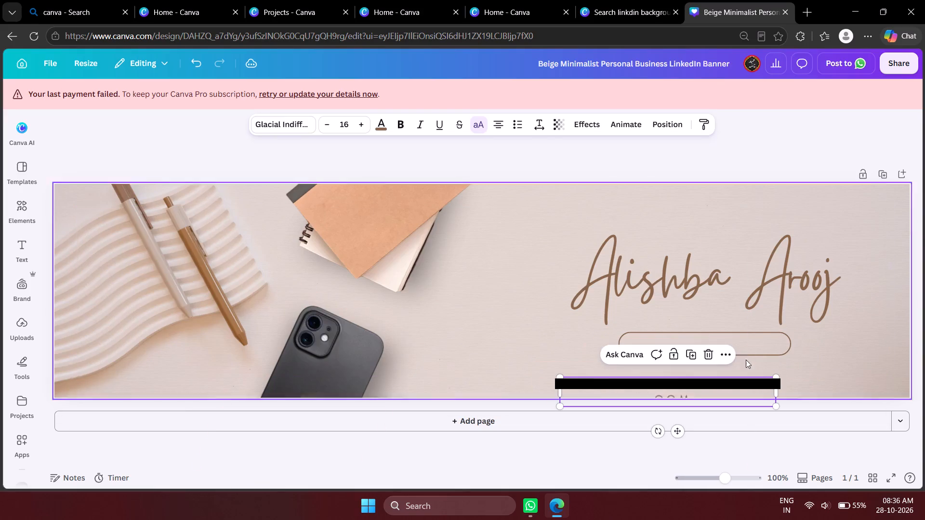
Move the name text slightly up and to the left on the banner, above the empty rounded outline.
{"action": "left_click", "coordinate": [763, 340]}
{"action": "left_click_drag", "start_coordinate": [646, 279], "coordinate": [612, 276]}
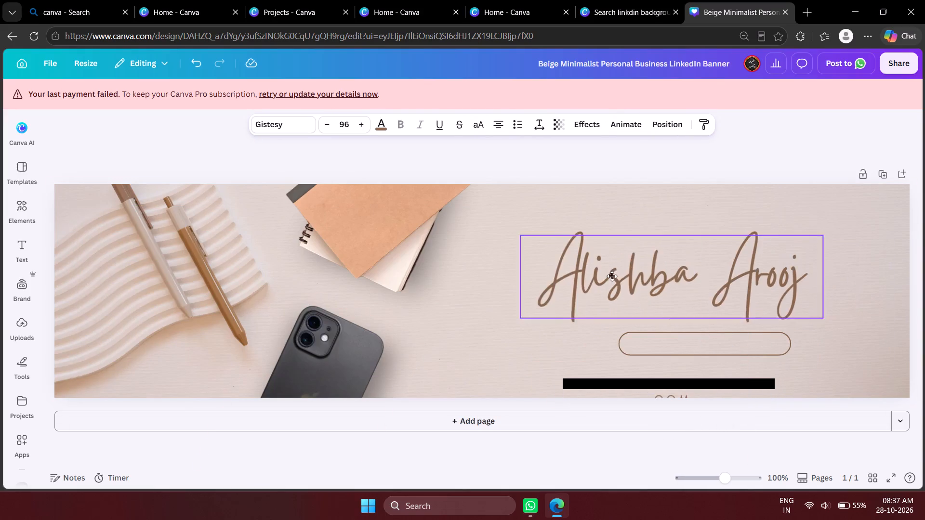
{"action": "left_click_drag", "start_coordinate": [612, 276], "coordinate": [620, 262]}
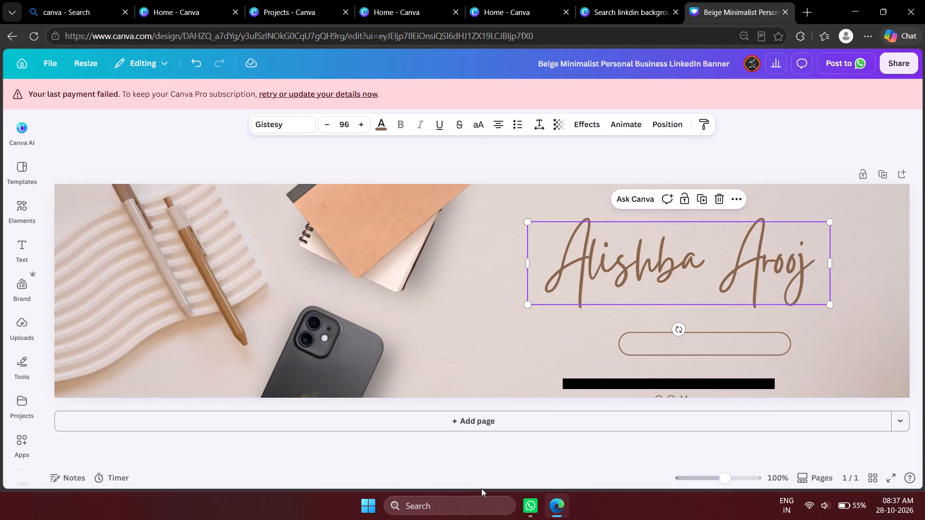
Switch to File Explorer, check the Downloads folder, and open the Screenshots folder.
{"action": "left_click", "coordinate": [469, 500]}
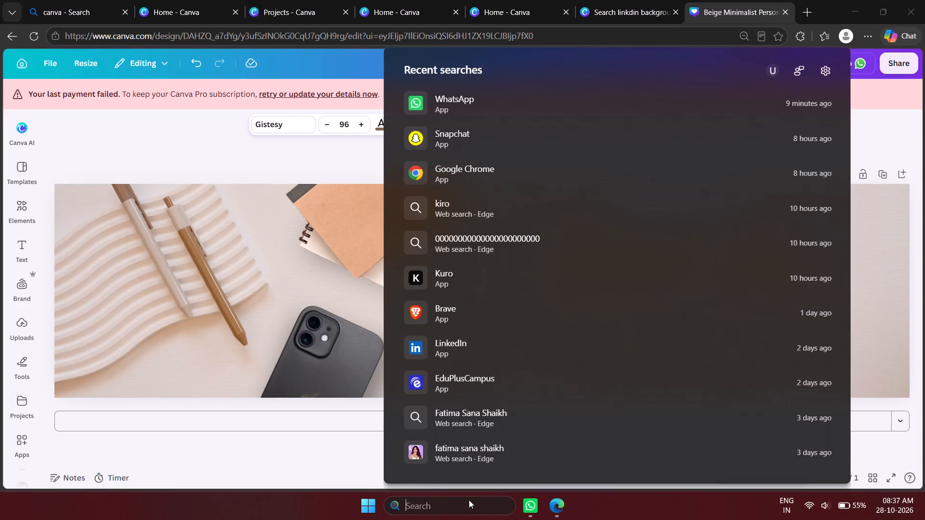
{"action": "type", "text": "file"}
{"action": "key", "text": "Return"}
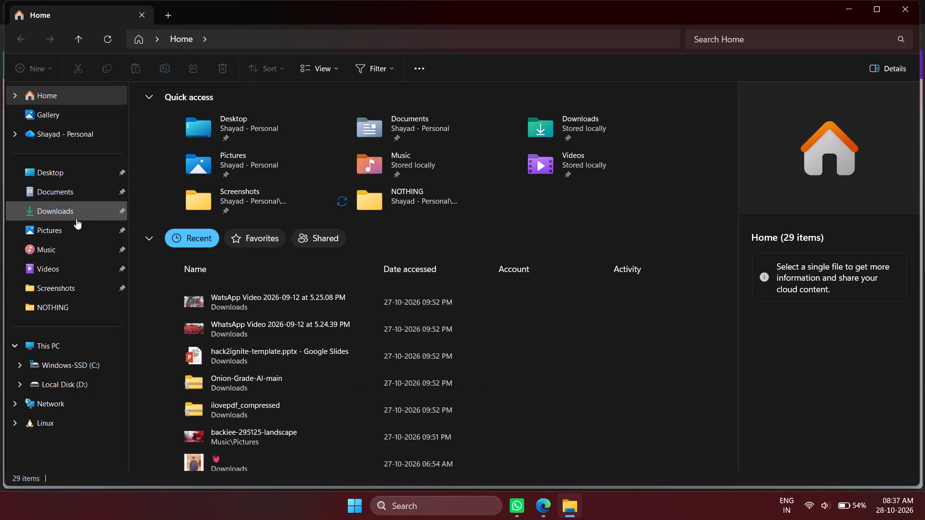
{"action": "left_click", "coordinate": [76, 219]}
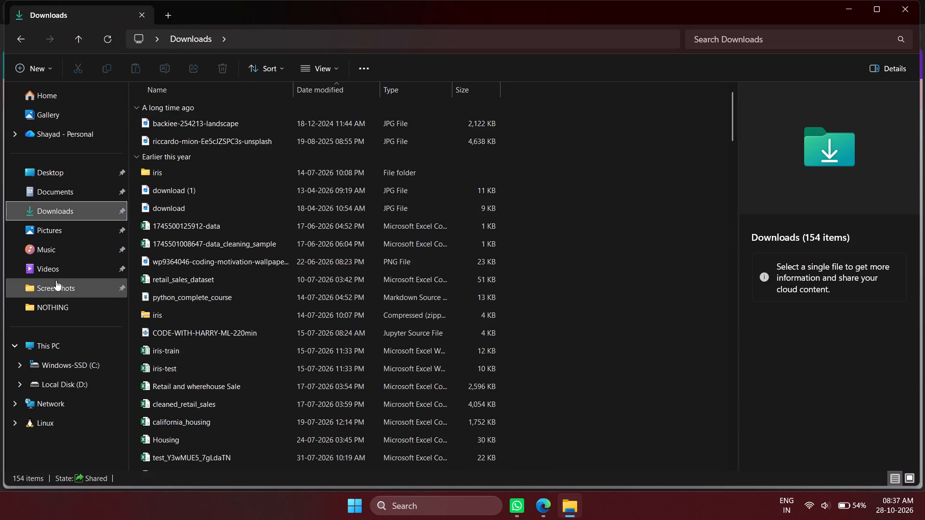
{"action": "left_click", "coordinate": [58, 284]}
Browse the thumbnails in the Screenshots folder, going back and forth between the older captures and the newest ones.
{"action": "scroll", "coordinate": [241, 288], "scroll_direction": "down", "scroll_amount": 3}
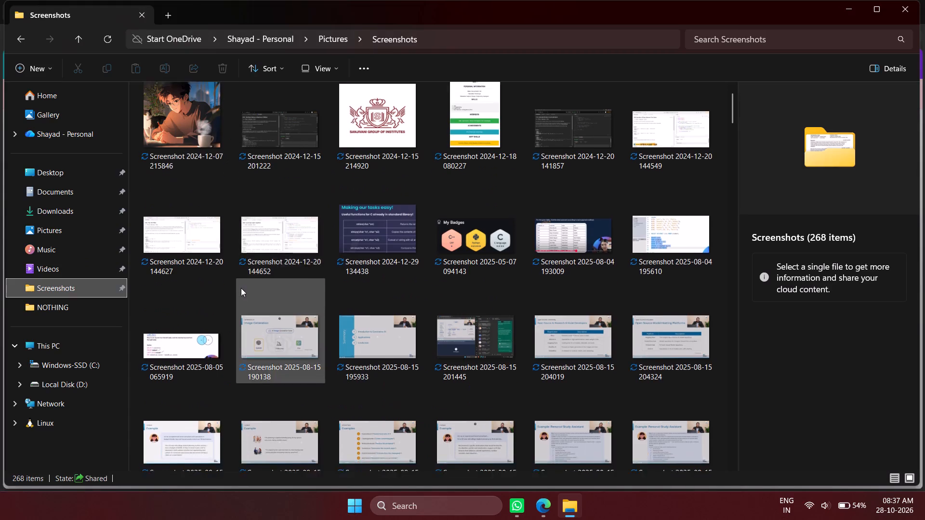
{"action": "scroll", "coordinate": [241, 288], "scroll_direction": "down", "scroll_amount": 20}
{"action": "scroll", "coordinate": [241, 288], "scroll_direction": "up", "scroll_amount": 5}
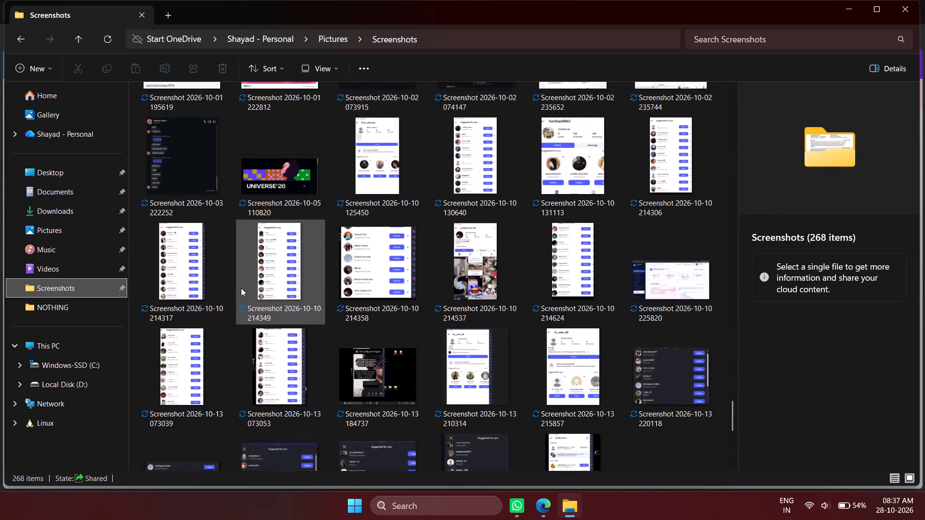
{"action": "scroll", "coordinate": [241, 288], "scroll_direction": "up", "scroll_amount": 3}
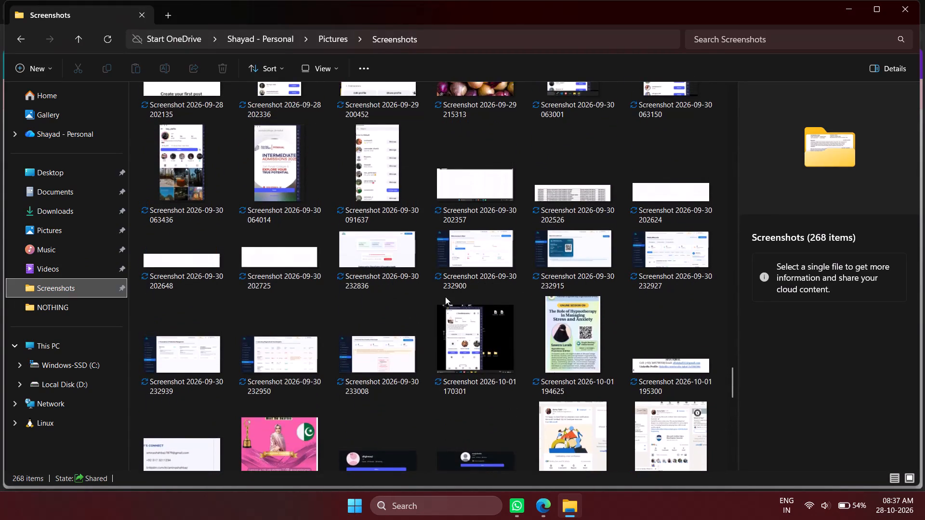
{"action": "scroll", "coordinate": [445, 297], "scroll_direction": "up", "scroll_amount": 5}
{"action": "scroll", "coordinate": [383, 304], "scroll_direction": "up", "scroll_amount": 6}
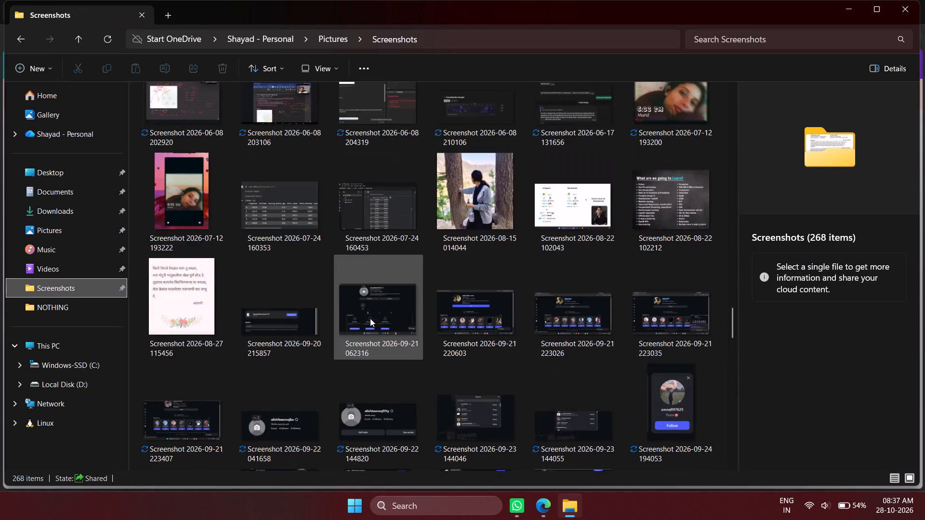
{"action": "scroll", "coordinate": [370, 318], "scroll_direction": "up", "scroll_amount": 1}
{"action": "scroll", "coordinate": [370, 318], "scroll_direction": "down", "scroll_amount": 4}
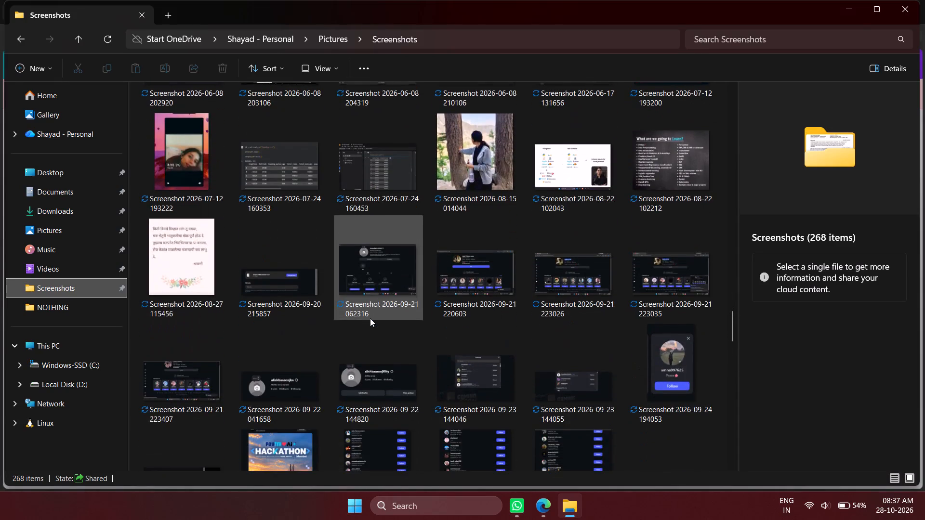
{"action": "scroll", "coordinate": [370, 318], "scroll_direction": "down", "scroll_amount": 7}
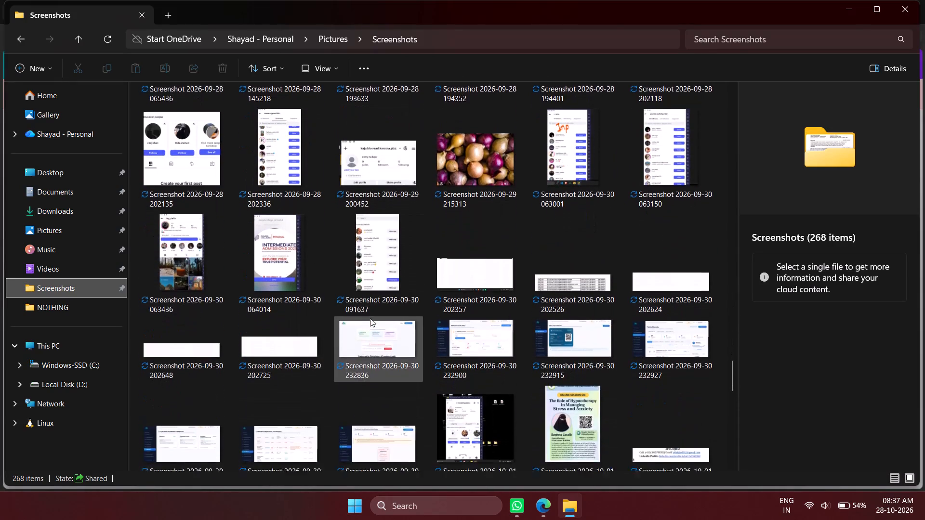
{"action": "scroll", "coordinate": [370, 318], "scroll_direction": "down", "scroll_amount": 14}
{"action": "scroll", "coordinate": [370, 318], "scroll_direction": "up", "scroll_amount": 5}
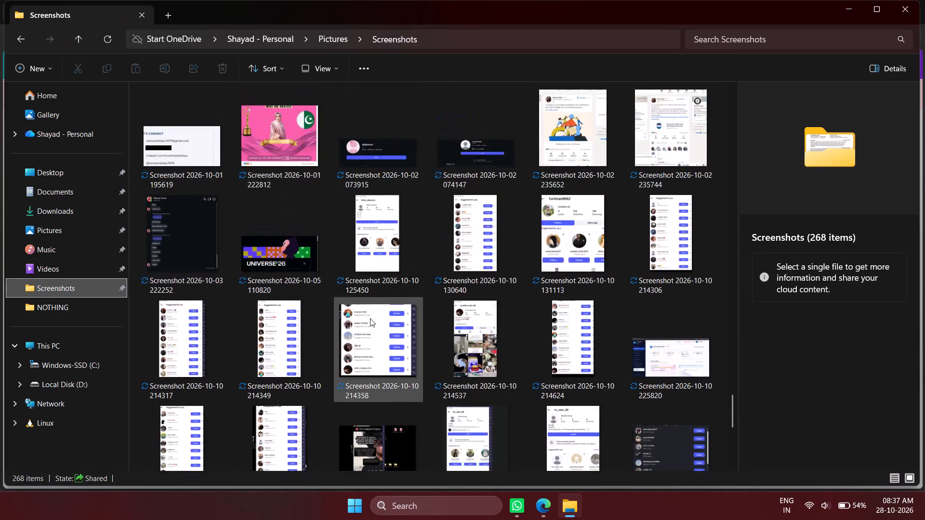
{"action": "scroll", "coordinate": [370, 318], "scroll_direction": "up", "scroll_amount": 4}
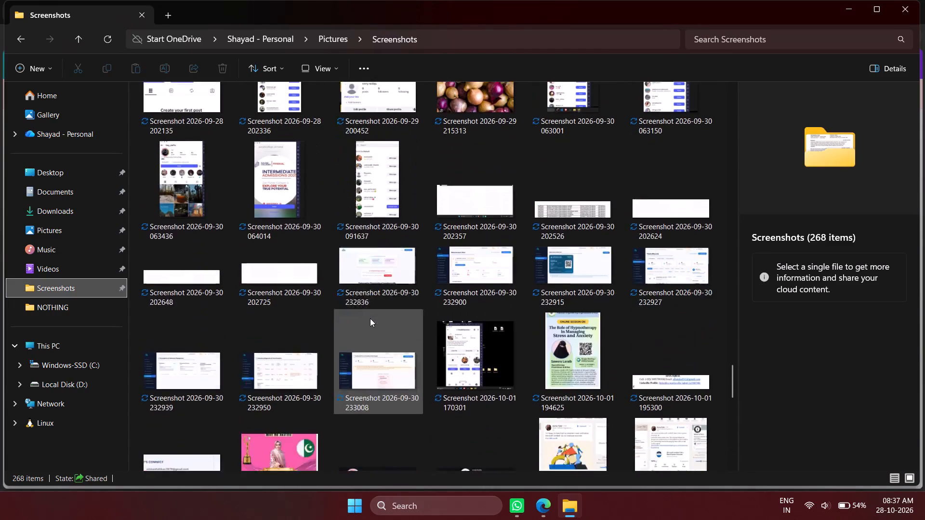
{"action": "scroll", "coordinate": [370, 318], "scroll_direction": "up", "scroll_amount": 3}
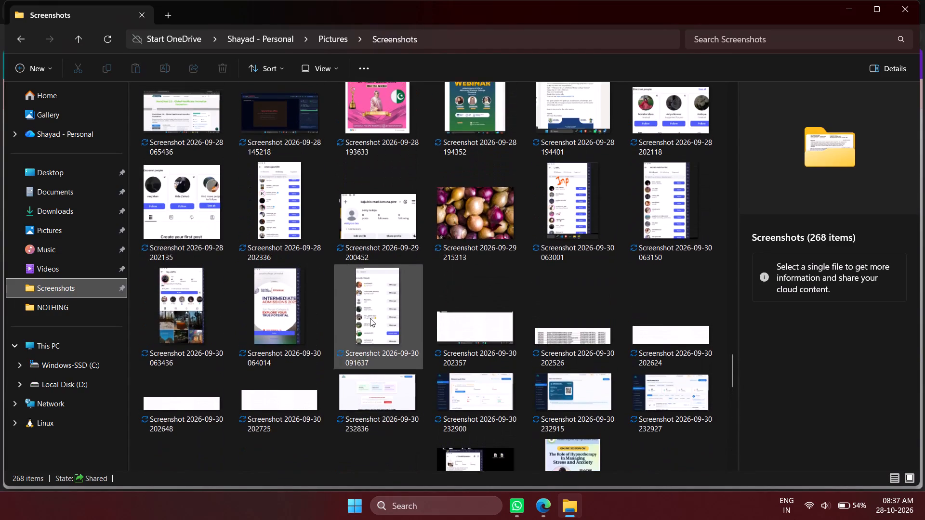
{"action": "scroll", "coordinate": [370, 318], "scroll_direction": "up", "scroll_amount": 2}
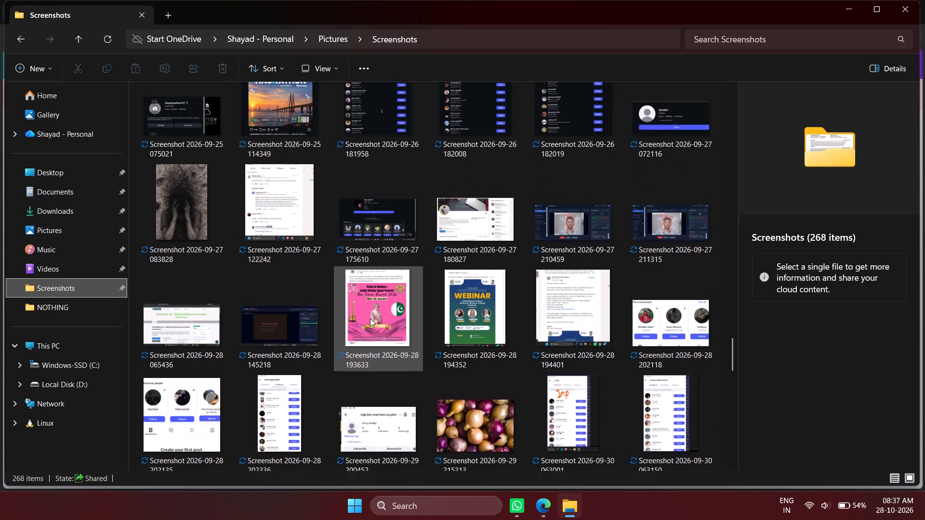
{"action": "scroll", "coordinate": [370, 318], "scroll_direction": "up", "scroll_amount": 1}
{"action": "scroll", "coordinate": [274, 270], "scroll_direction": "up", "scroll_amount": 2}
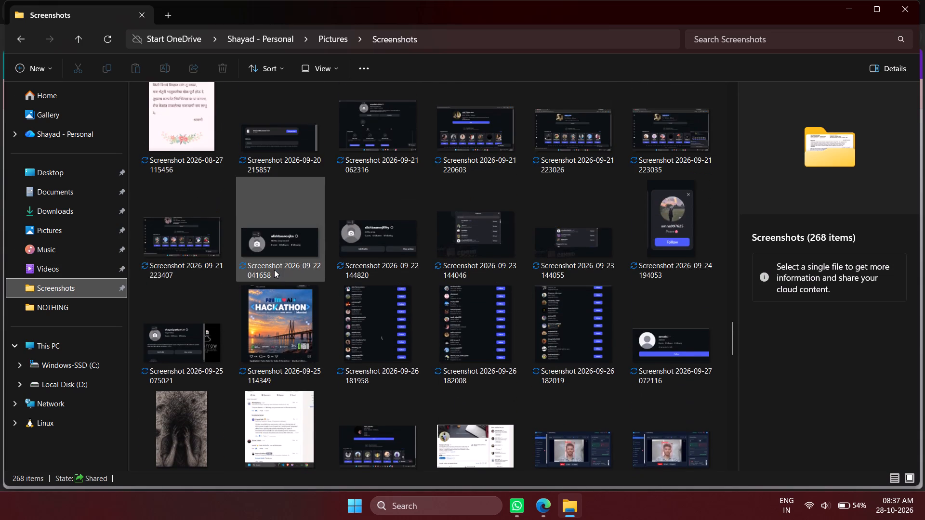
{"action": "scroll", "coordinate": [274, 270], "scroll_direction": "up", "scroll_amount": 3}
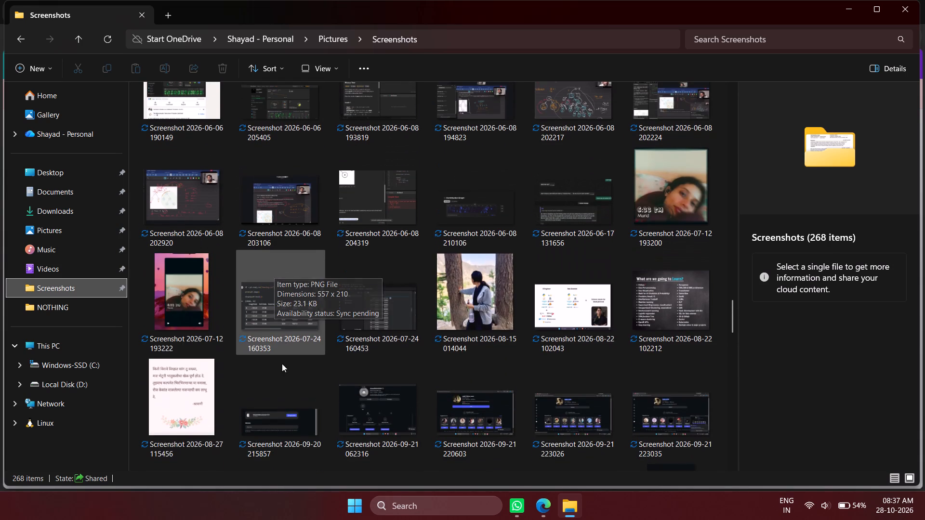
{"action": "scroll", "coordinate": [291, 406], "scroll_direction": "up", "scroll_amount": 5}
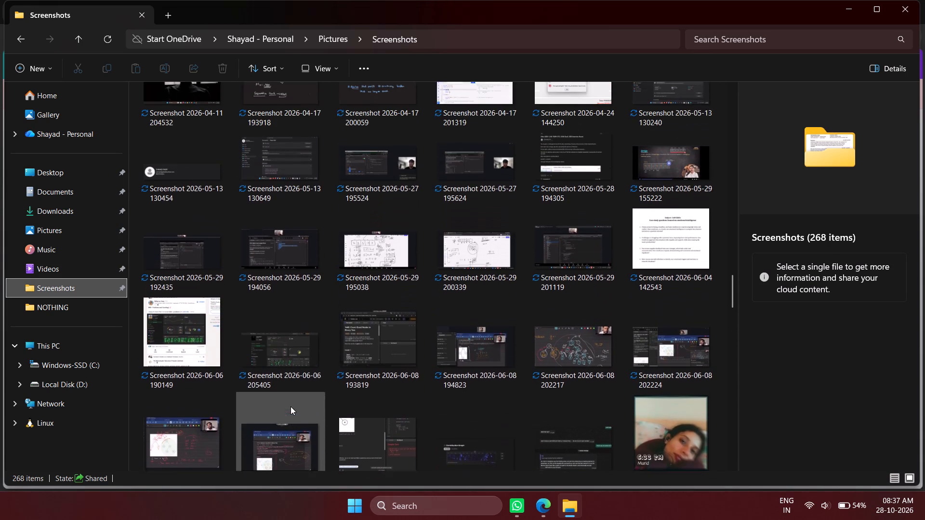
{"action": "scroll", "coordinate": [291, 406], "scroll_direction": "up", "scroll_amount": 2}
{"action": "scroll", "coordinate": [291, 406], "scroll_direction": "down", "scroll_amount": 16}
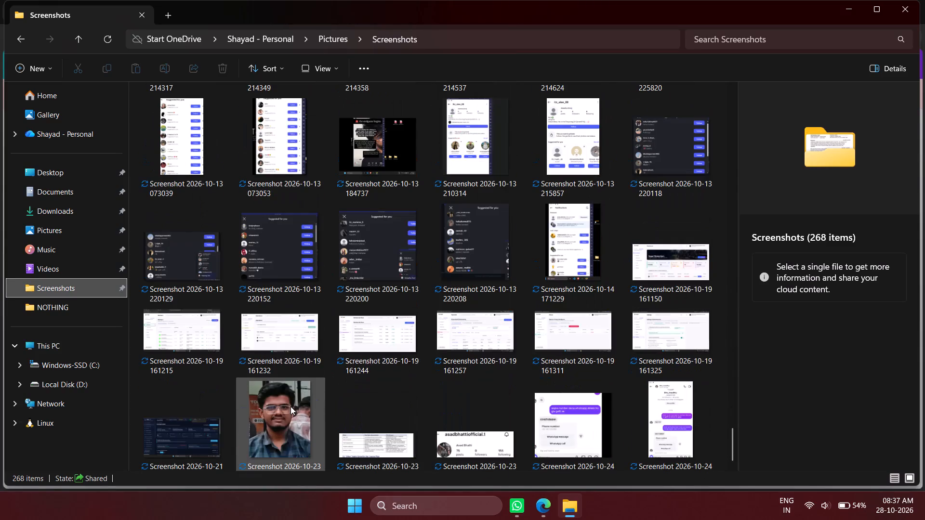
{"action": "scroll", "coordinate": [291, 406], "scroll_direction": "down", "scroll_amount": 3}
{"action": "scroll", "coordinate": [360, 423], "scroll_direction": "up", "scroll_amount": 1}
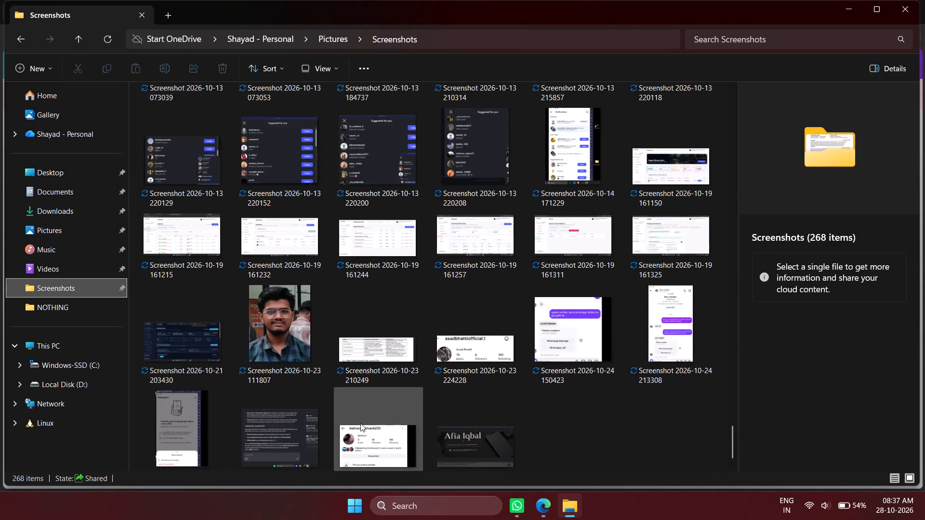
{"action": "scroll", "coordinate": [360, 423], "scroll_direction": "up", "scroll_amount": 1}
{"action": "scroll", "coordinate": [439, 302], "scroll_direction": "up", "scroll_amount": 2}
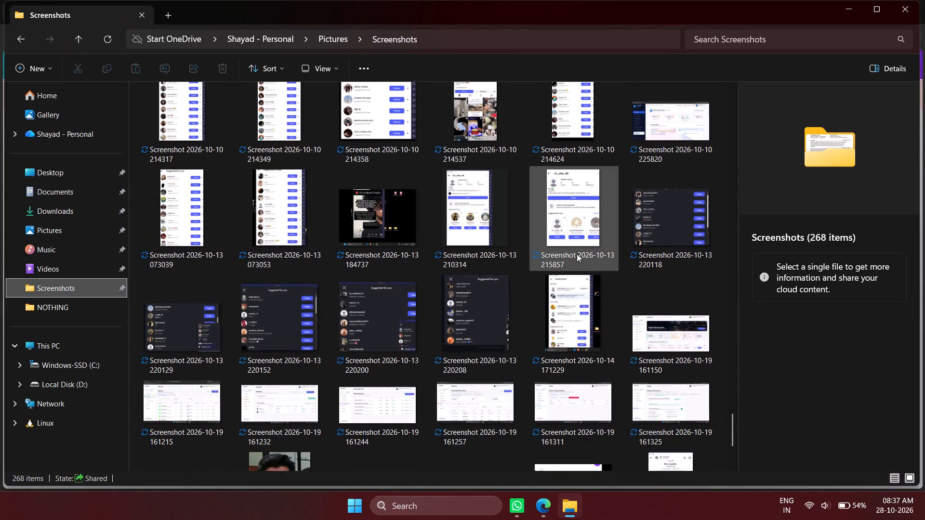
Preview individual screenshots, working back from the 13 October 2026 captures to those of 22 August 2026.
{"action": "left_click", "coordinate": [594, 231]}
{"action": "scroll", "coordinate": [594, 231], "scroll_direction": "up", "scroll_amount": 2}
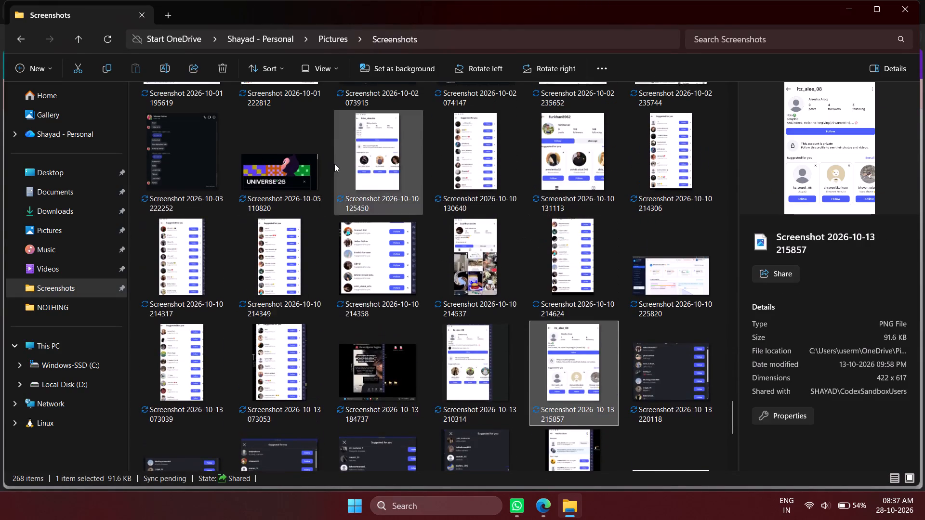
{"action": "scroll", "coordinate": [334, 164], "scroll_direction": "up", "scroll_amount": 3}
{"action": "left_click", "coordinate": [497, 190]}
{"action": "scroll", "coordinate": [497, 190], "scroll_direction": "up", "scroll_amount": 1}
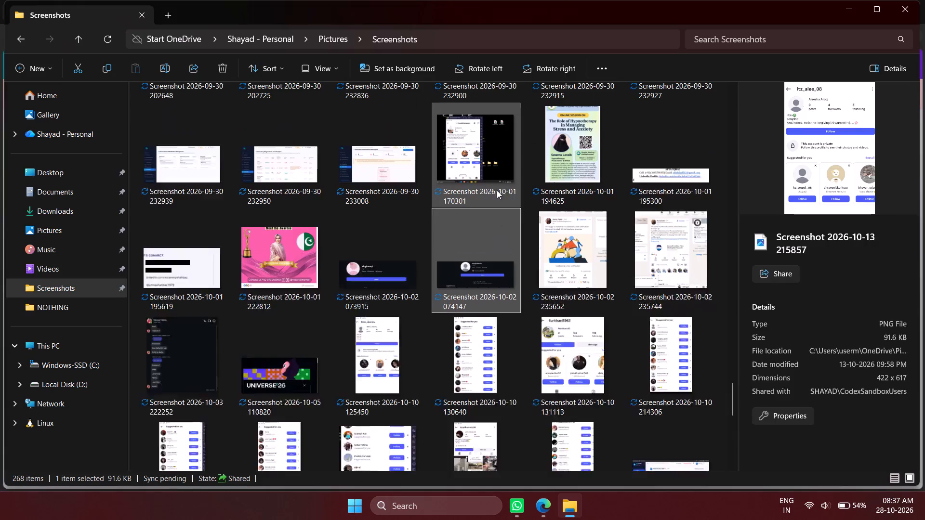
{"action": "scroll", "coordinate": [497, 190], "scroll_direction": "up", "scroll_amount": 1}
{"action": "left_click", "coordinate": [509, 196]}
{"action": "scroll", "coordinate": [509, 196], "scroll_direction": "up", "scroll_amount": 1}
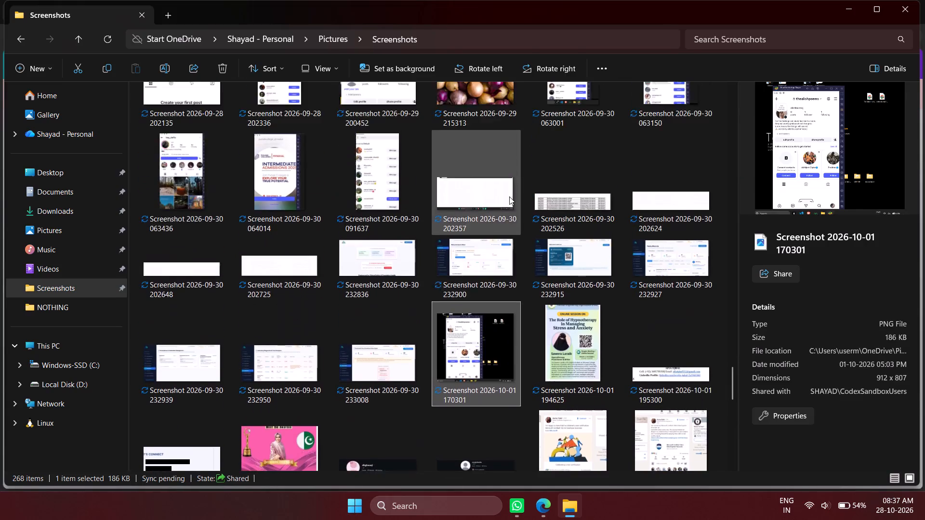
{"action": "scroll", "coordinate": [509, 196], "scroll_direction": "up", "scroll_amount": 1}
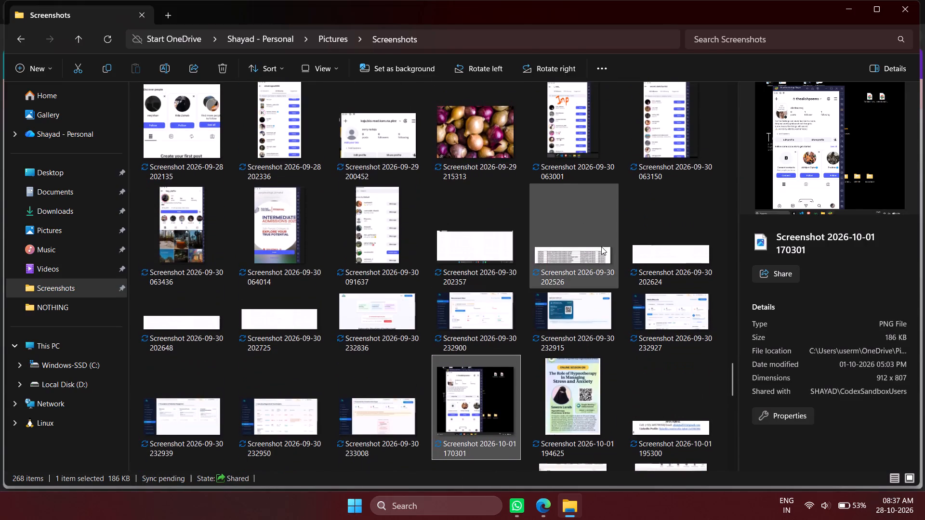
{"action": "left_click", "coordinate": [583, 244]}
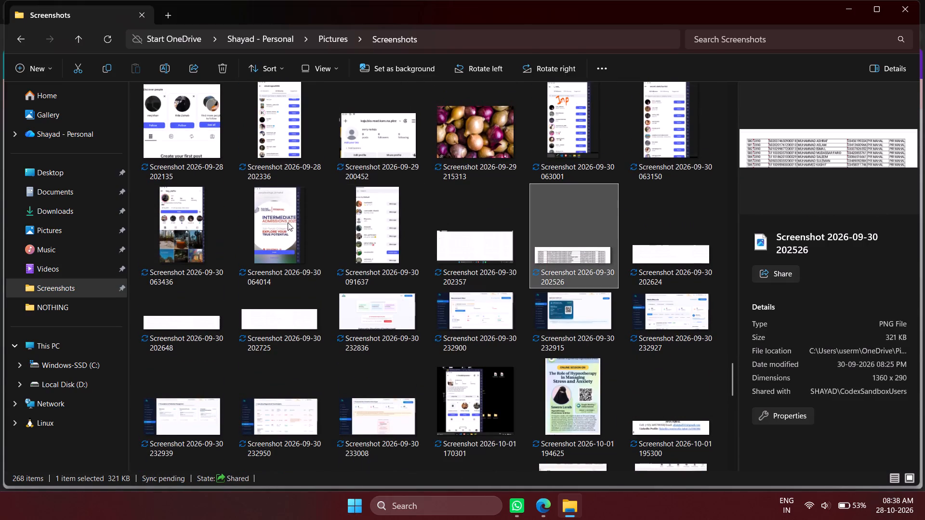
{"action": "scroll", "coordinate": [328, 239], "scroll_direction": "up", "scroll_amount": 3}
{"action": "left_click", "coordinate": [370, 319]}
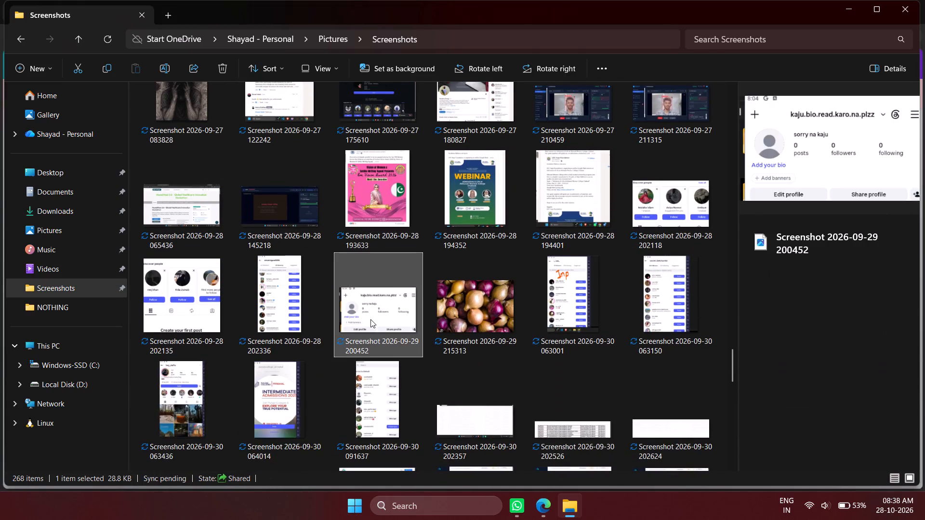
{"action": "left_click", "coordinate": [577, 199]}
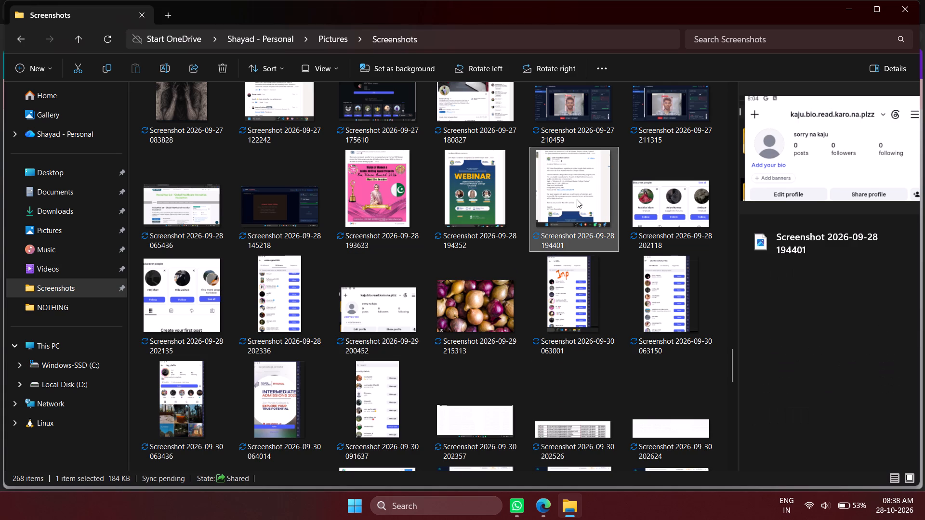
{"action": "left_click", "coordinate": [459, 204]}
{"action": "left_click", "coordinate": [460, 119]}
{"action": "scroll", "coordinate": [460, 119], "scroll_direction": "up", "scroll_amount": 1}
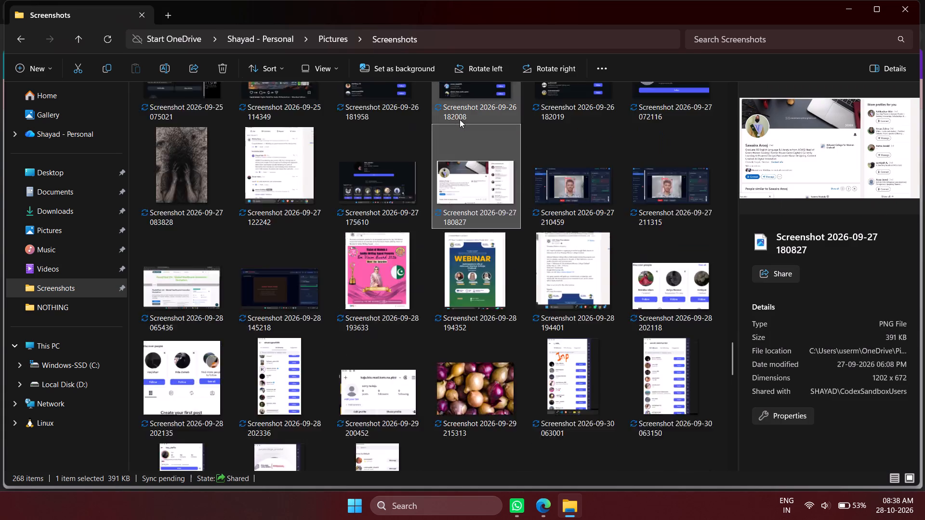
{"action": "scroll", "coordinate": [460, 119], "scroll_direction": "up", "scroll_amount": 2}
{"action": "left_click", "coordinate": [491, 207]}
{"action": "scroll", "coordinate": [491, 207], "scroll_direction": "up", "scroll_amount": 2}
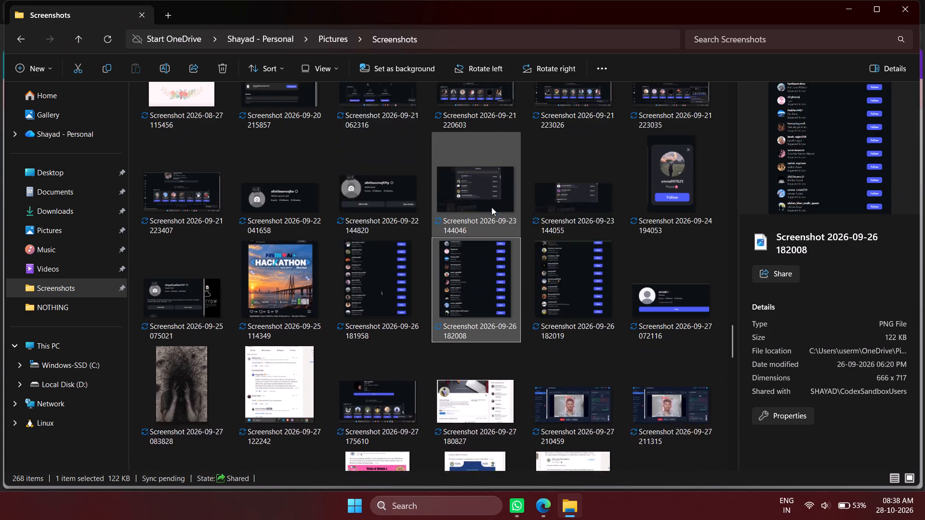
{"action": "scroll", "coordinate": [491, 207], "scroll_direction": "up", "scroll_amount": 1}
{"action": "scroll", "coordinate": [457, 230], "scroll_direction": "up", "scroll_amount": 2}
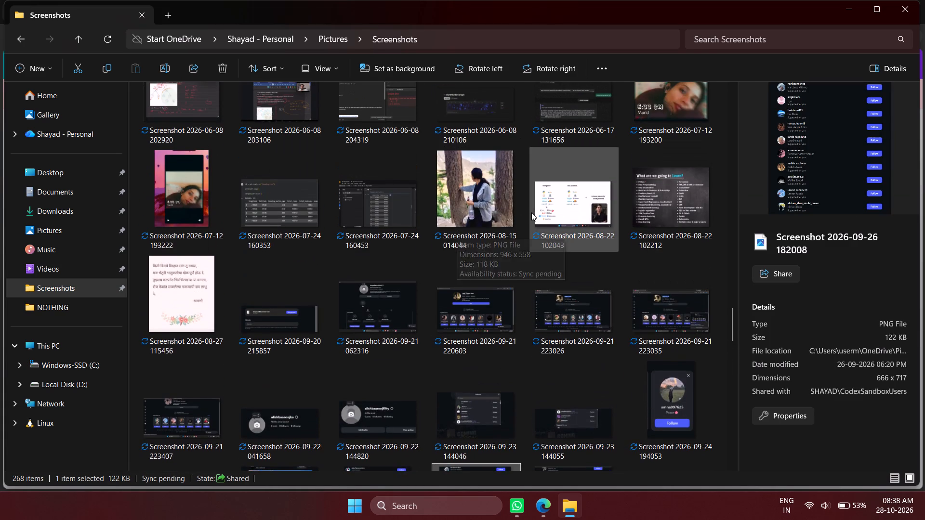
{"action": "left_click", "coordinate": [531, 212]}
Look through the more recent screenshots again, down to the newest captures at the end of the folder.
{"action": "scroll", "coordinate": [457, 317], "scroll_direction": "down", "scroll_amount": 4}
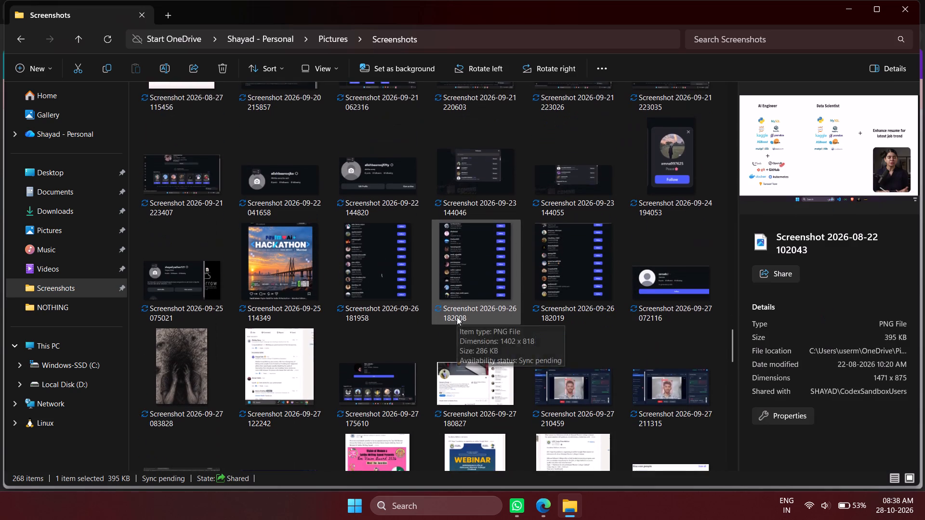
{"action": "scroll", "coordinate": [457, 317], "scroll_direction": "down", "scroll_amount": 5}
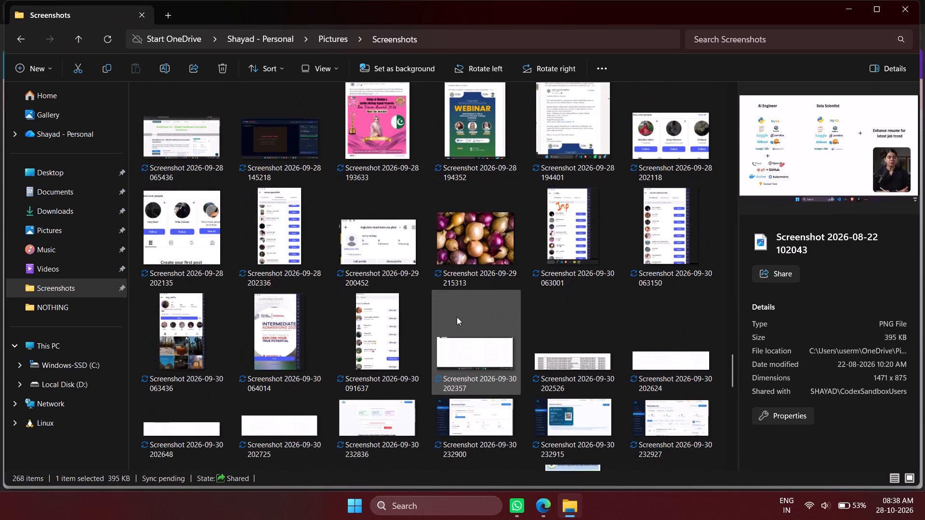
{"action": "scroll", "coordinate": [228, 375], "scroll_direction": "down", "scroll_amount": 8}
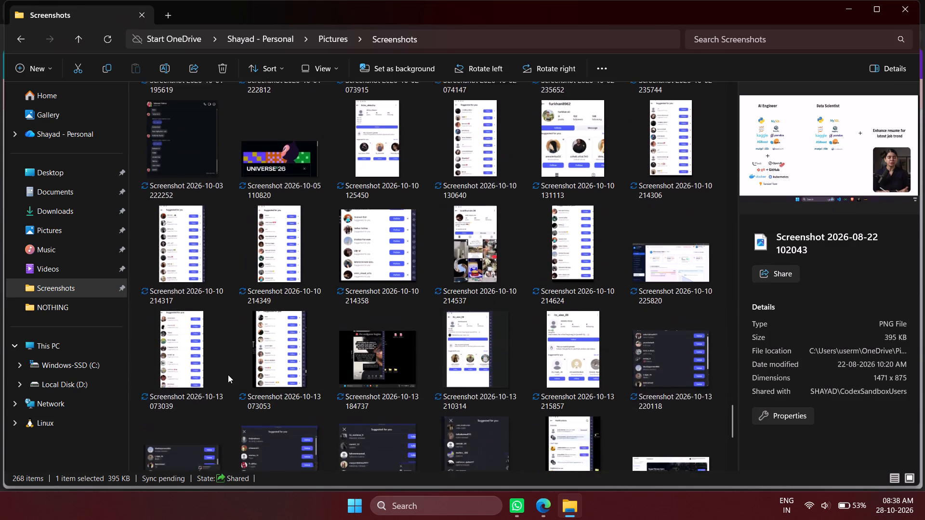
{"action": "scroll", "coordinate": [228, 375], "scroll_direction": "down", "scroll_amount": 5}
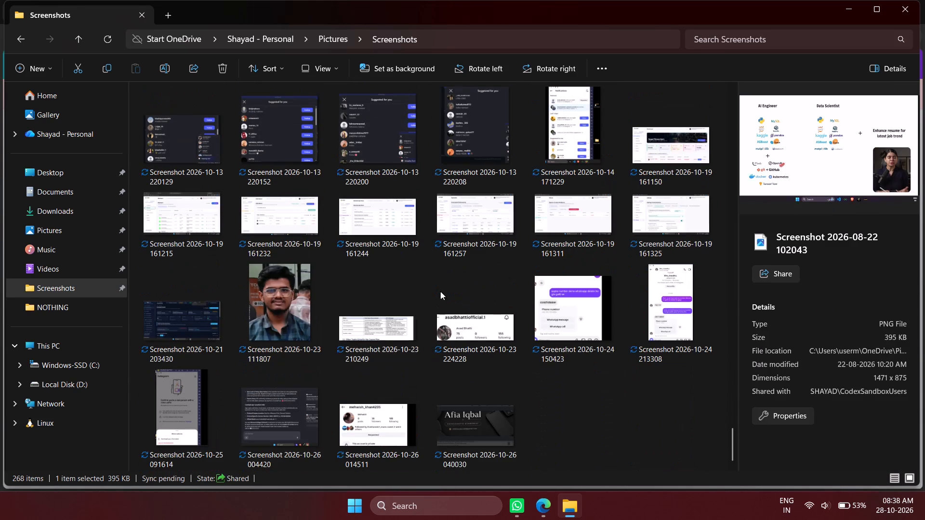
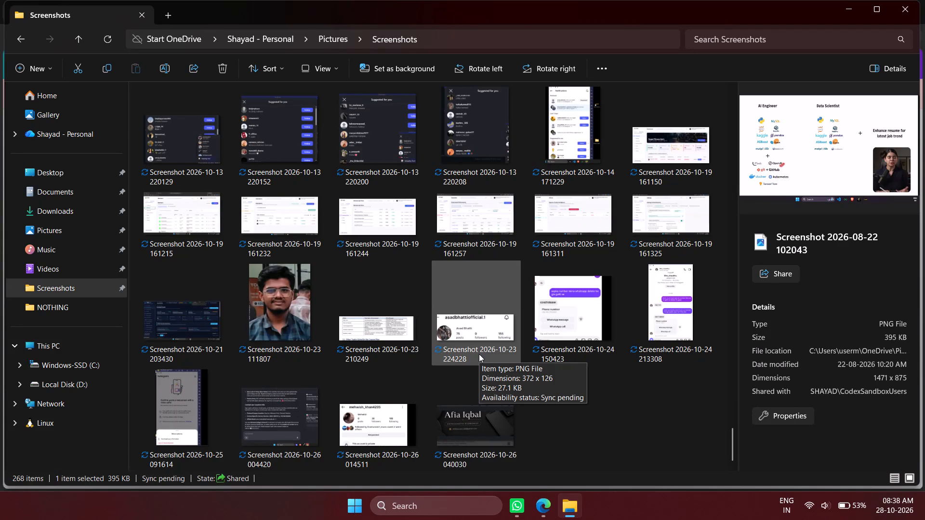
Switch back to the banner in Edge and shift the large script name slightly right and down.
{"action": "left_click", "coordinate": [547, 519]}
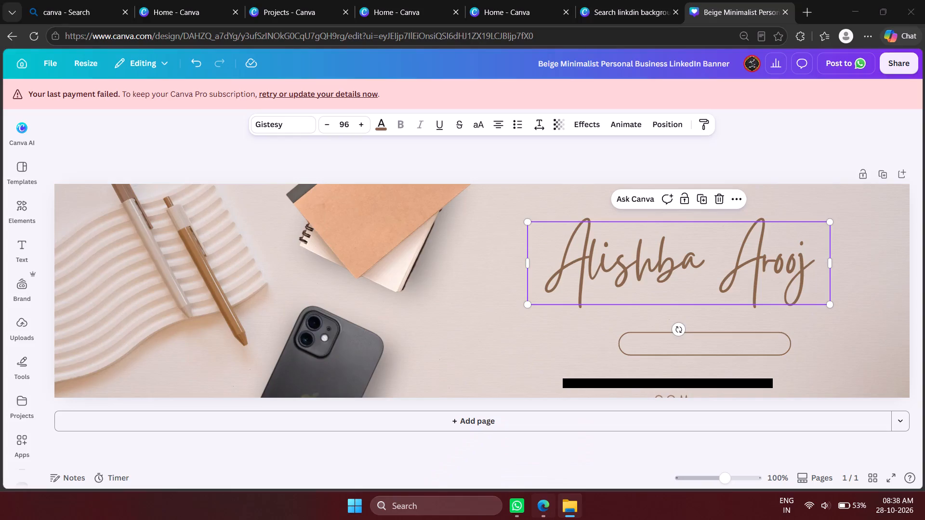
{"action": "left_click", "coordinate": [634, 347]}
{"action": "left_click_drag", "start_coordinate": [562, 273], "coordinate": [578, 278]}
Enlarge the rounded outline beneath the name on both sides, to about 521 wide and 65 high.
{"action": "left_click", "coordinate": [634, 348]}
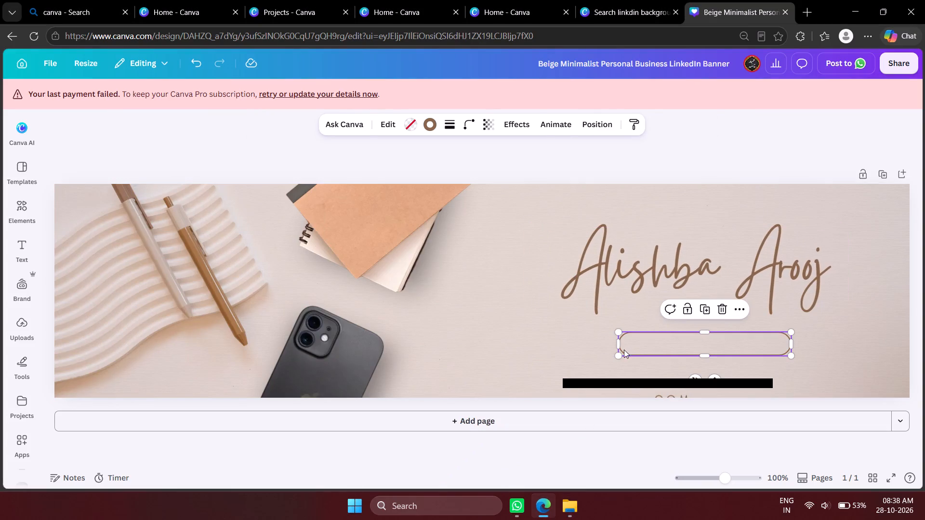
{"action": "left_click_drag", "start_coordinate": [619, 354], "coordinate": [562, 351]}
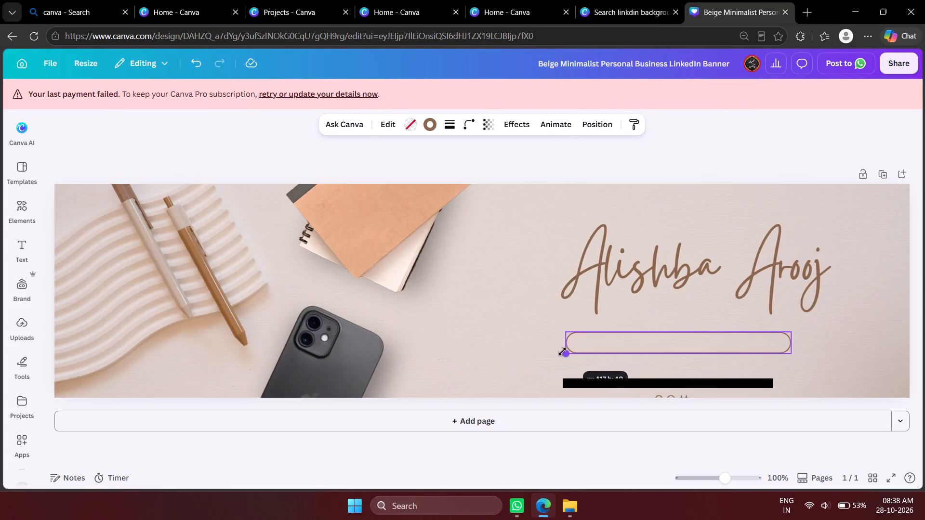
{"action": "left_click_drag", "start_coordinate": [562, 351], "coordinate": [560, 360]}
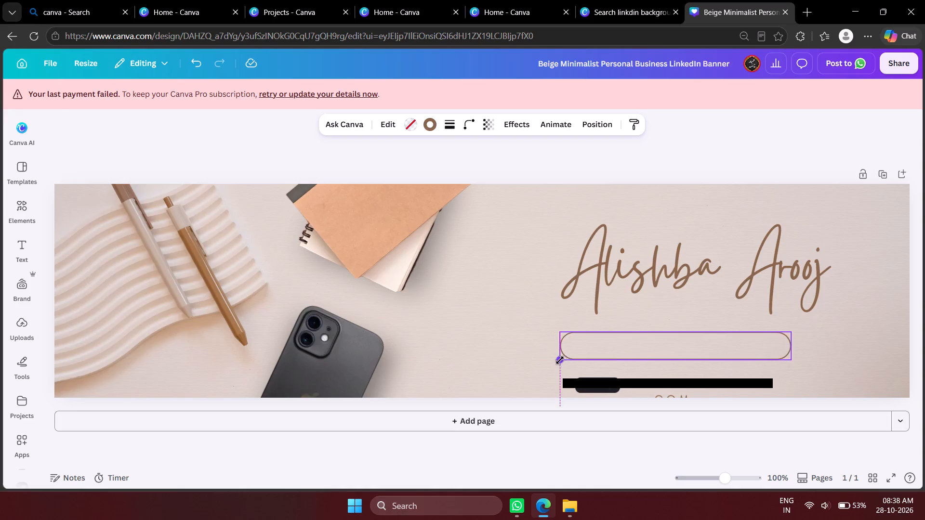
{"action": "left_click_drag", "start_coordinate": [560, 360], "coordinate": [565, 363]}
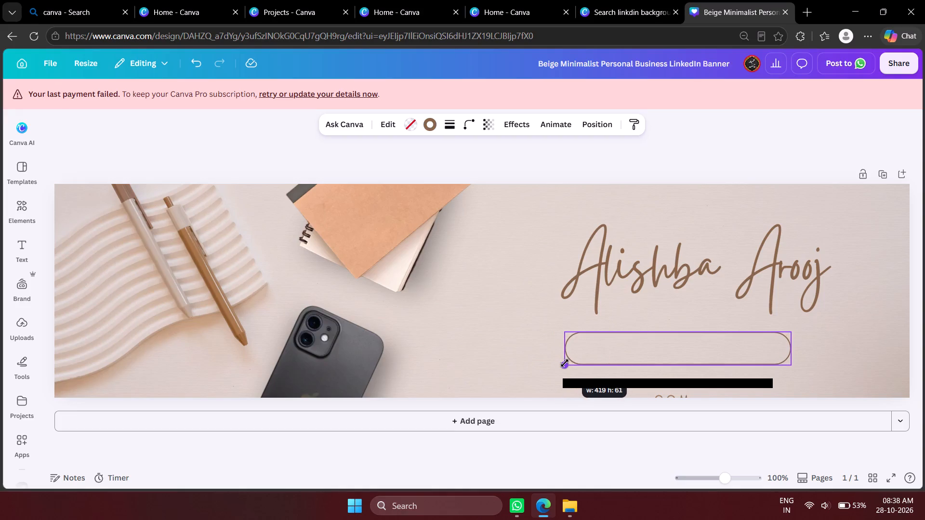
{"action": "left_click_drag", "start_coordinate": [565, 363], "coordinate": [565, 364]}
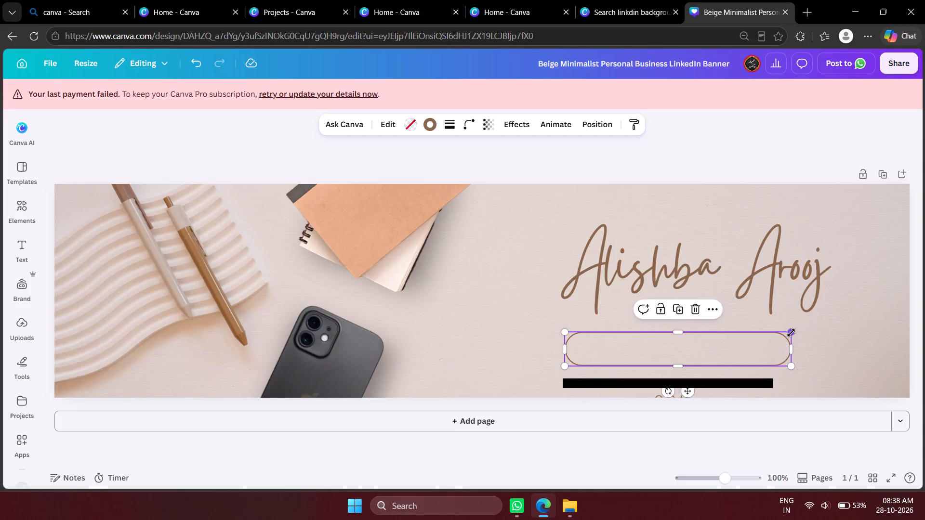
{"action": "left_click_drag", "start_coordinate": [793, 333], "coordinate": [847, 332]}
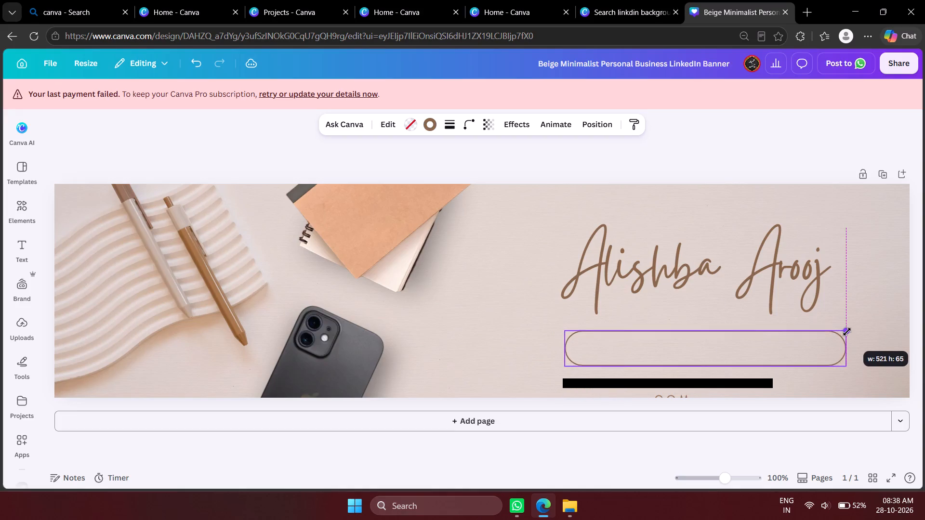
{"action": "left_click_drag", "start_coordinate": [847, 332], "coordinate": [846, 332]}
Move the email text up into the rounded outline beneath the name.
{"action": "left_click_drag", "start_coordinate": [728, 386], "coordinate": [772, 348]}
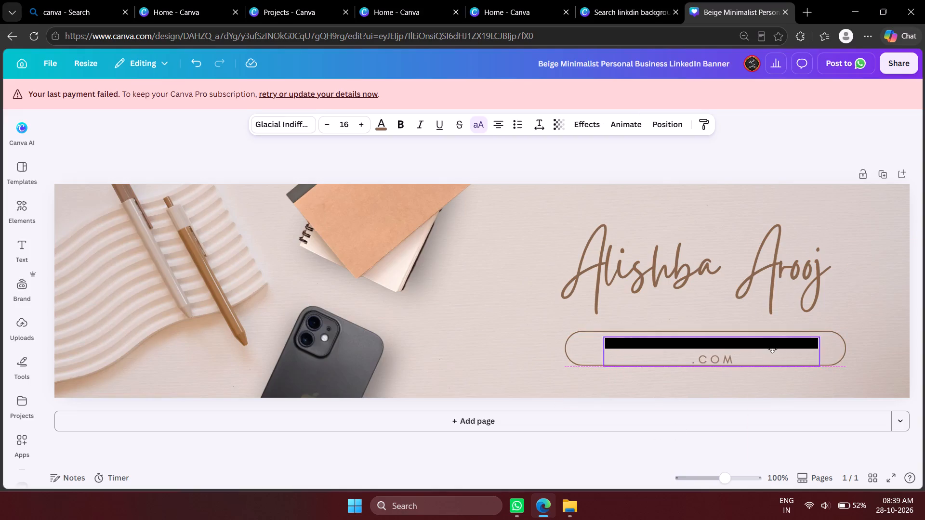
{"action": "left_click_drag", "start_coordinate": [772, 348], "coordinate": [768, 351]}
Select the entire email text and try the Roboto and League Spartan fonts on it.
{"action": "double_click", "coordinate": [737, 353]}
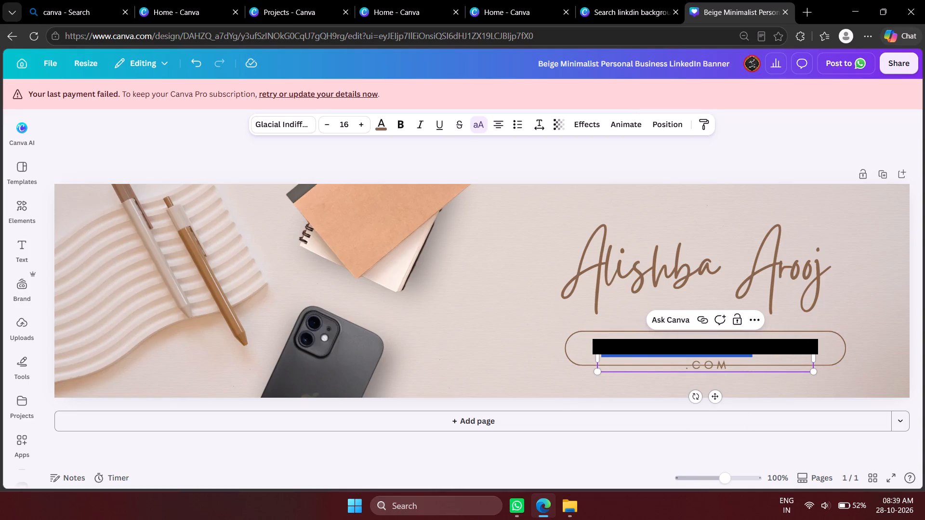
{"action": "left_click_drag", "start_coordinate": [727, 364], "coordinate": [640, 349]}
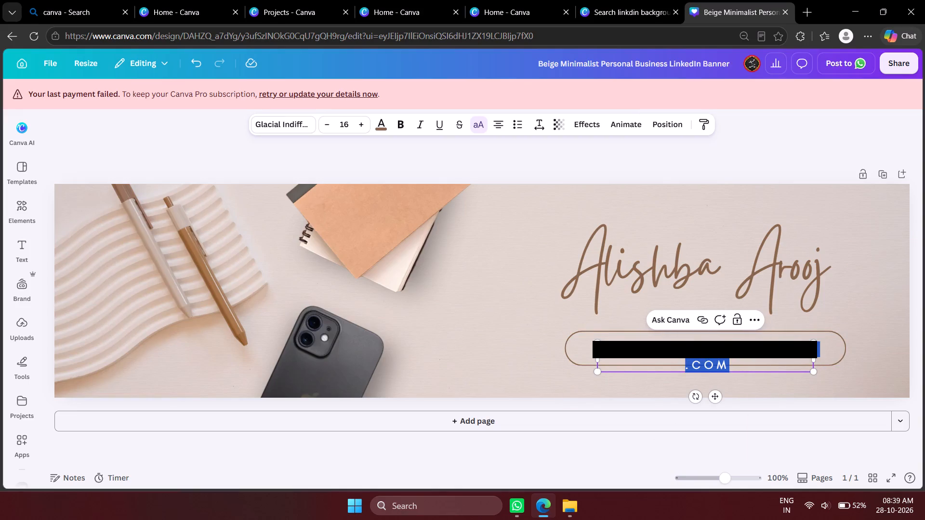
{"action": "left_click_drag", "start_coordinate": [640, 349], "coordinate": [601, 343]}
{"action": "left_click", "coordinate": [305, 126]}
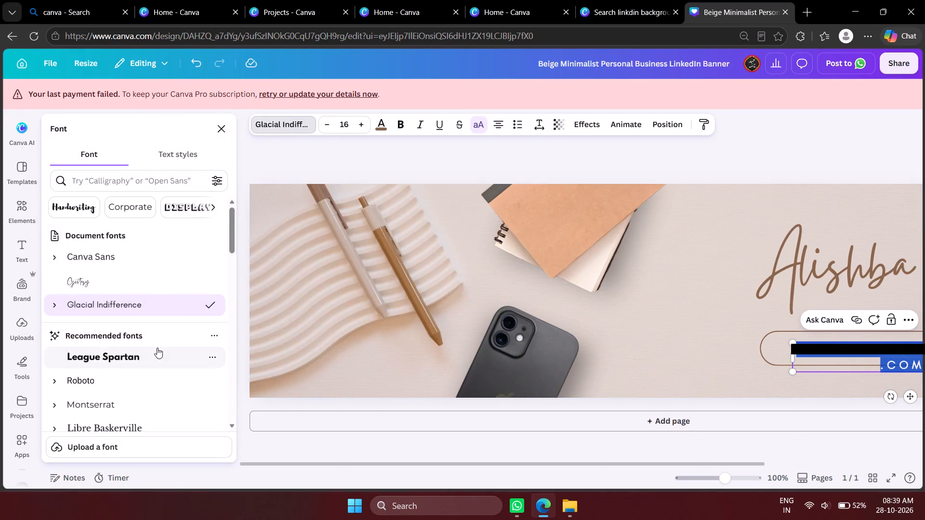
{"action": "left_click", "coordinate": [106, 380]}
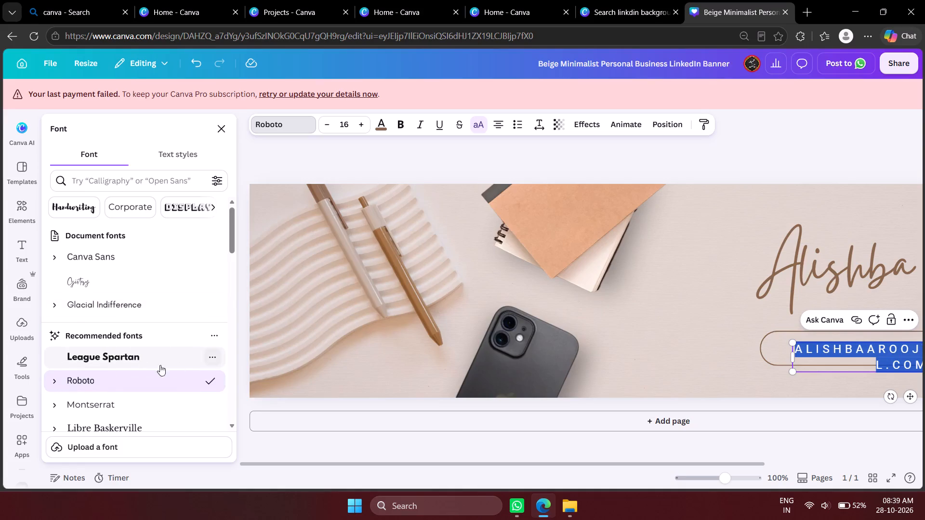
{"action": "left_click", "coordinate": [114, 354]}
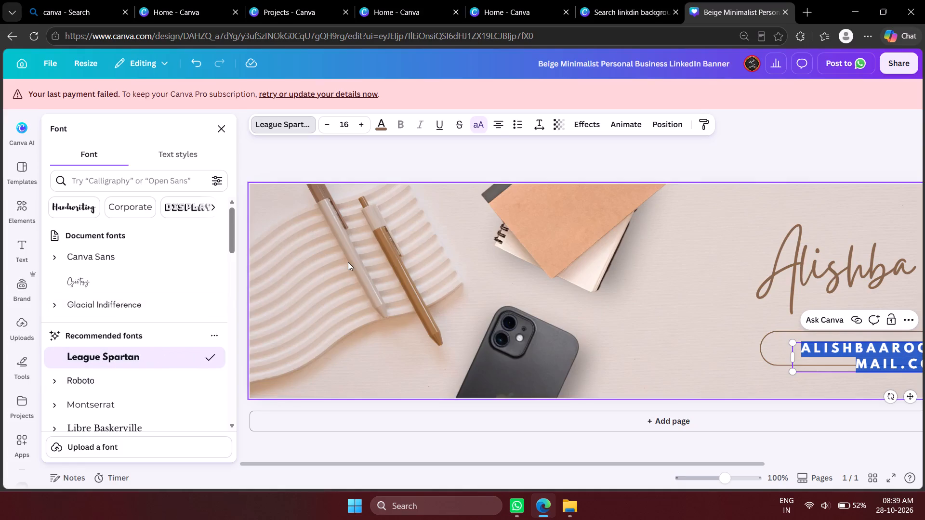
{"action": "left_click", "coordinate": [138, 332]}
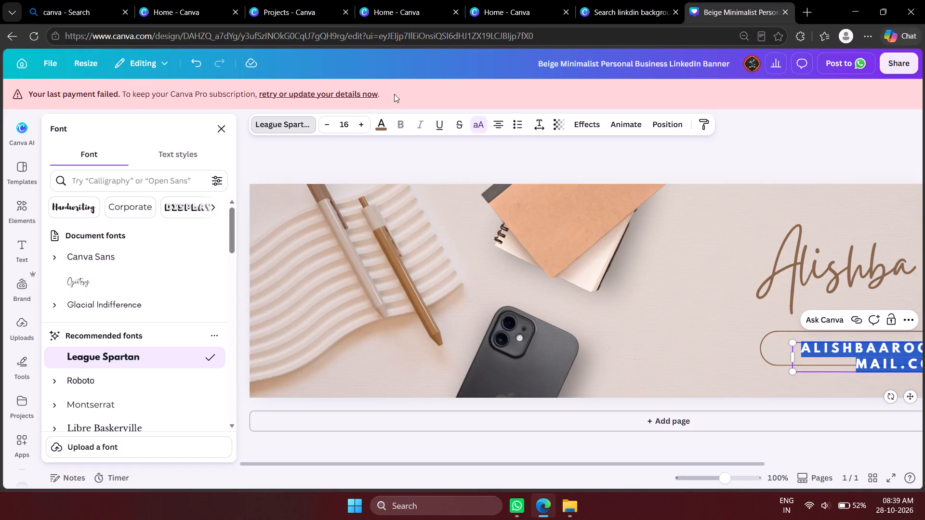
Reduce the email text to size 13 and change its font to Canva Sans.
{"action": "left_click", "coordinate": [327, 124]}
{"action": "left_click", "coordinate": [327, 124]}
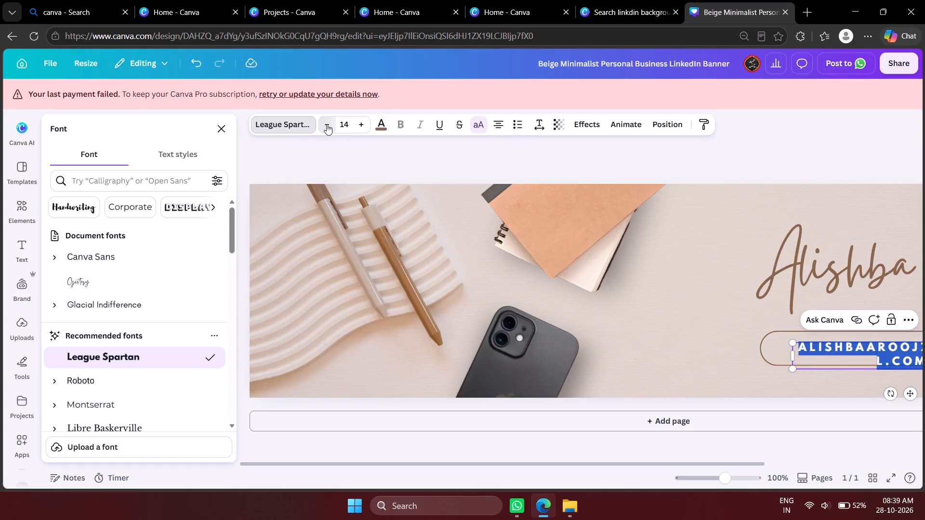
{"action": "left_click", "coordinate": [327, 124]}
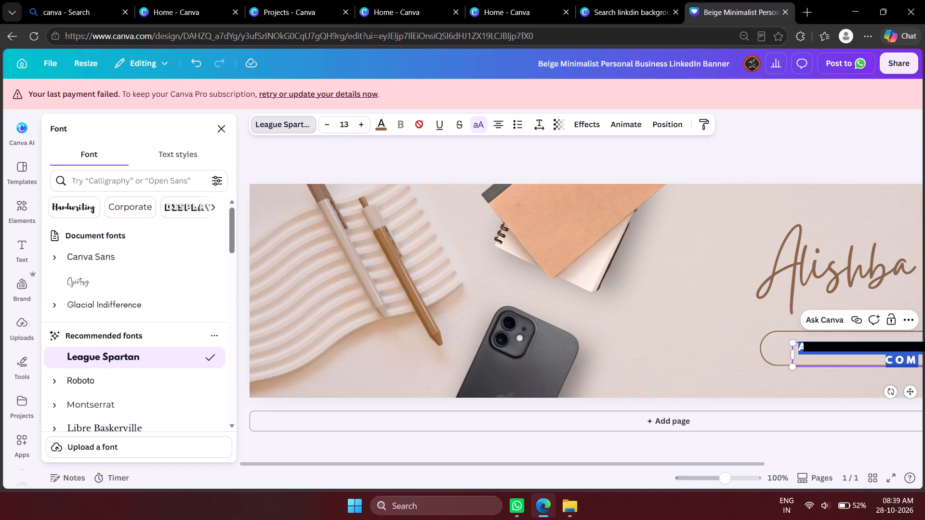
{"action": "scroll", "coordinate": [408, 158], "scroll_direction": "left", "scroll_amount": 2}
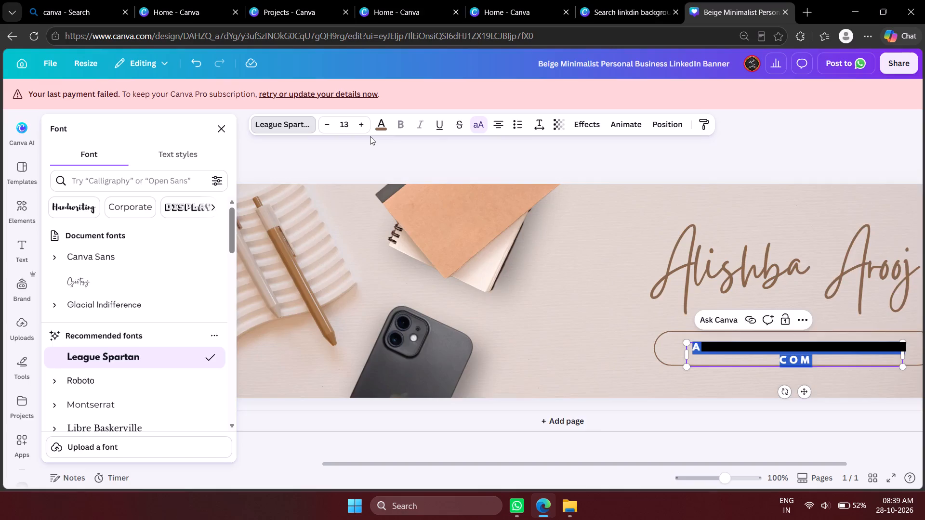
{"action": "scroll", "coordinate": [370, 136], "scroll_direction": "right", "scroll_amount": 4}
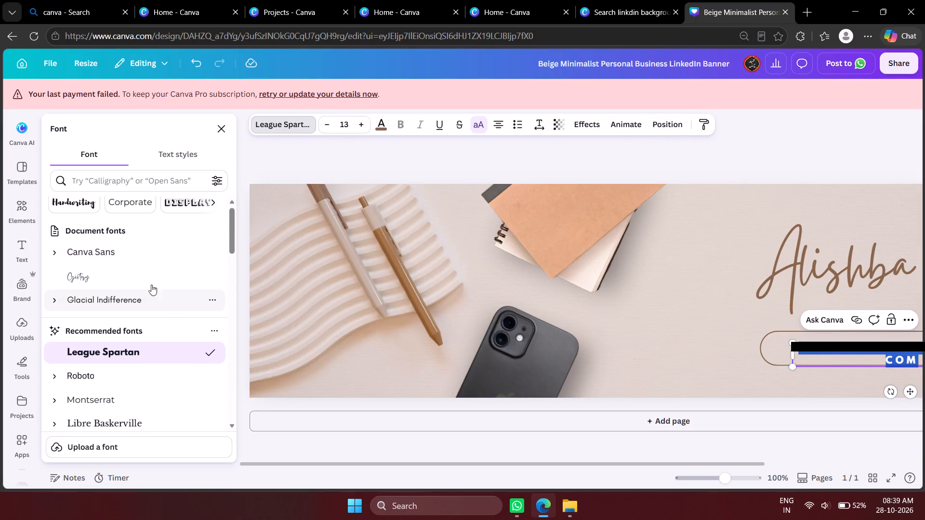
{"action": "left_click", "coordinate": [132, 257]}
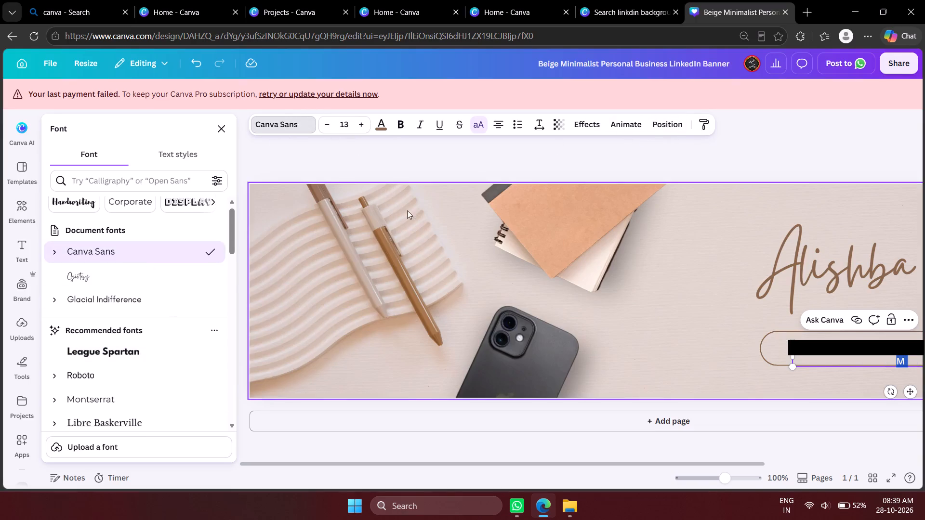
{"action": "left_click", "coordinate": [226, 130]}
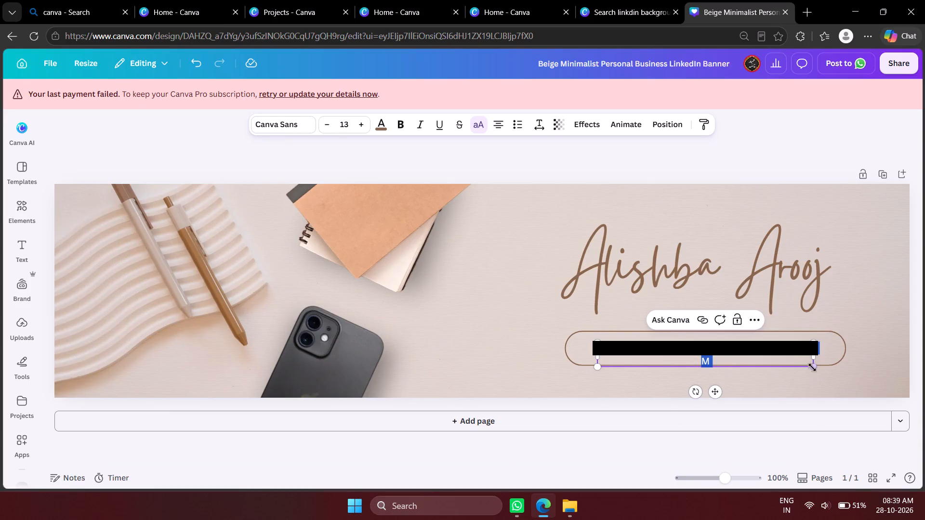
Scale and widen the email text box to size 13.8 and about 450 wide, and centre it in the rounded outline.
{"action": "left_click_drag", "start_coordinate": [817, 367], "coordinate": [832, 359]}
{"action": "left_click_drag", "start_coordinate": [828, 355], "coordinate": [841, 355]}
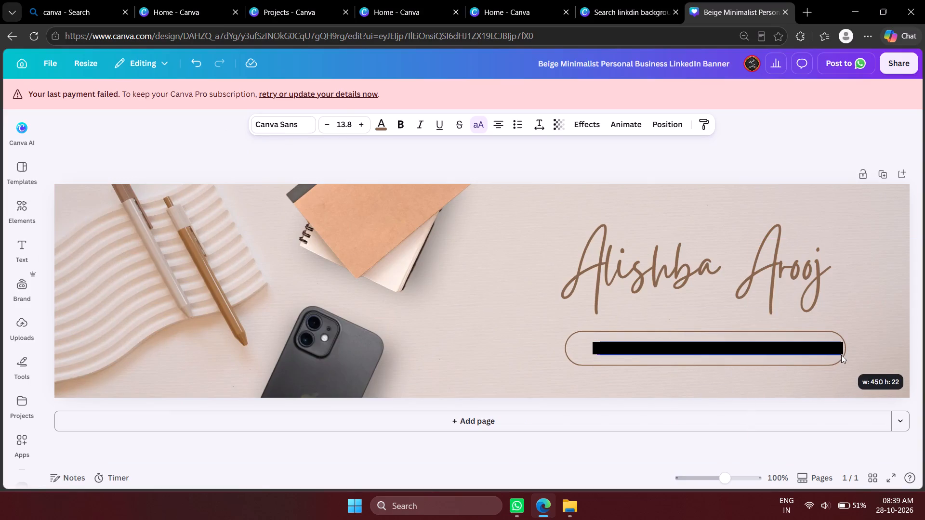
{"action": "left_click_drag", "start_coordinate": [841, 355], "coordinate": [841, 354]}
{"action": "left_click", "coordinate": [769, 353]}
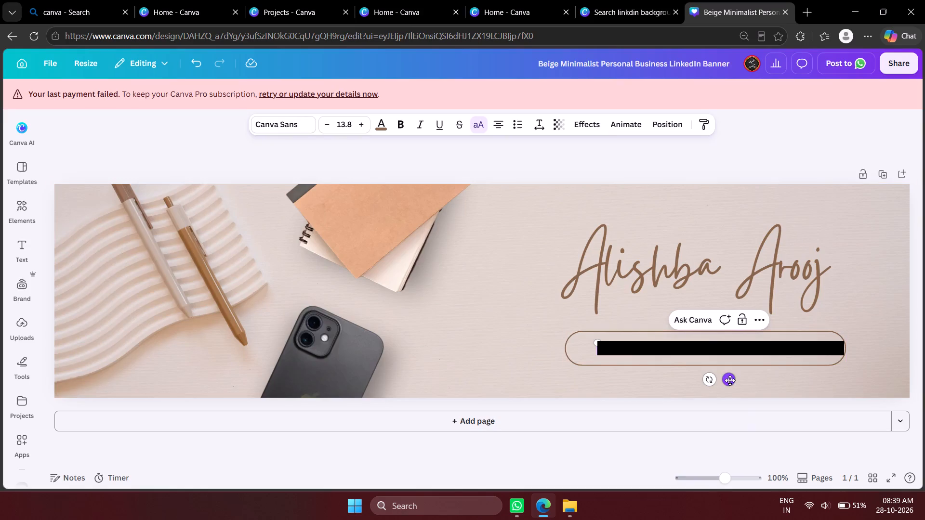
{"action": "left_click_drag", "start_coordinate": [730, 380], "coordinate": [722, 381]}
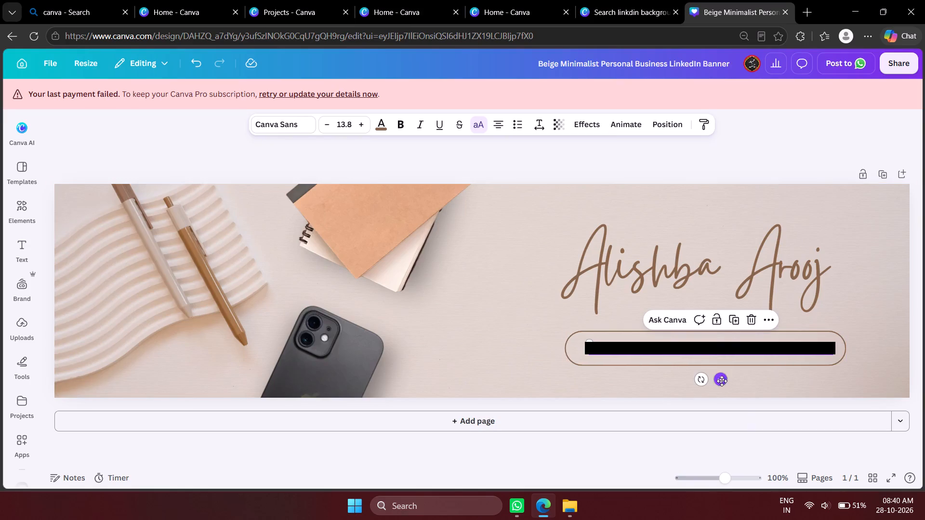
Select the email text for editing and change its alignment to justified.
{"action": "double_click", "coordinate": [677, 349]}
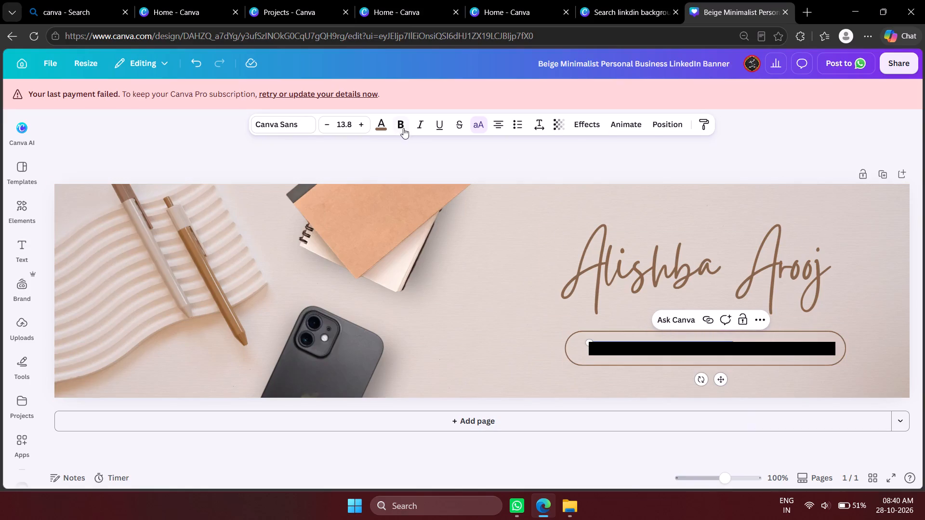
{"action": "left_click", "coordinate": [382, 124]}
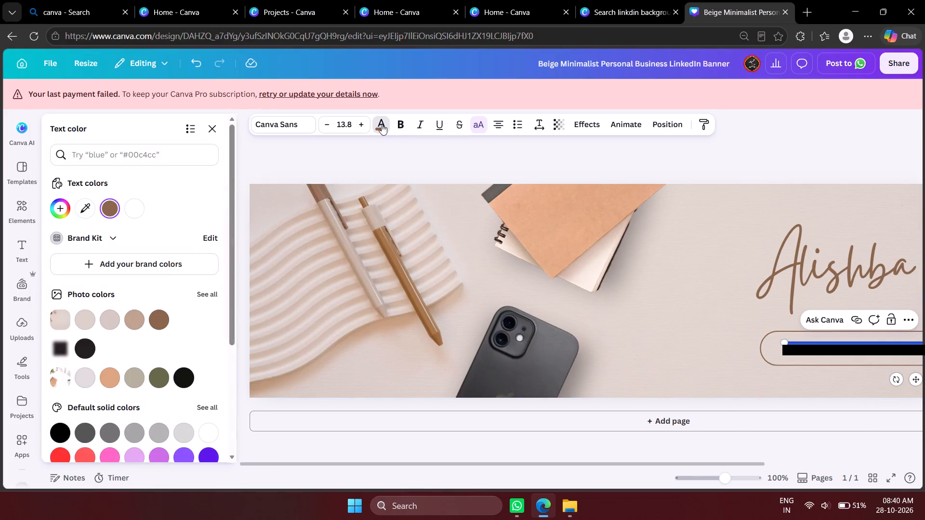
{"action": "left_click", "coordinate": [212, 122]}
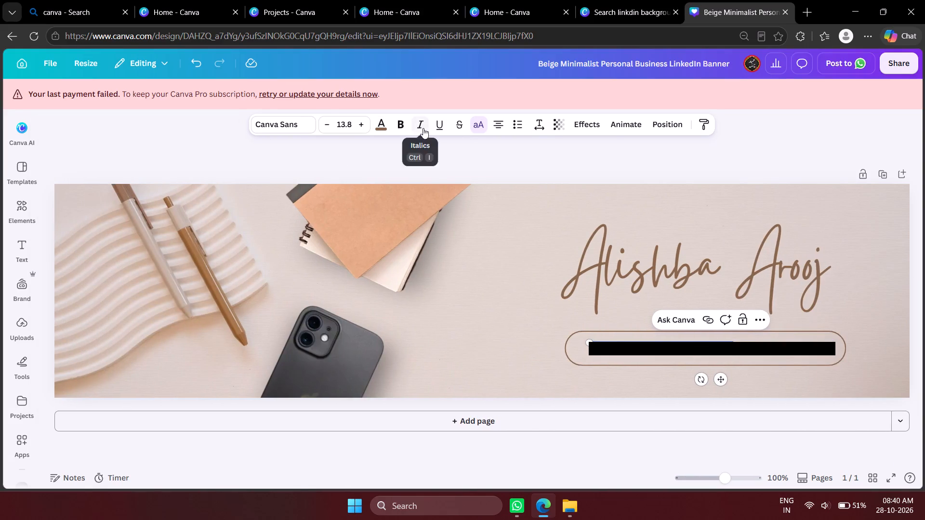
{"action": "left_click", "coordinate": [500, 126]}
{"action": "left_click", "coordinate": [500, 126]}
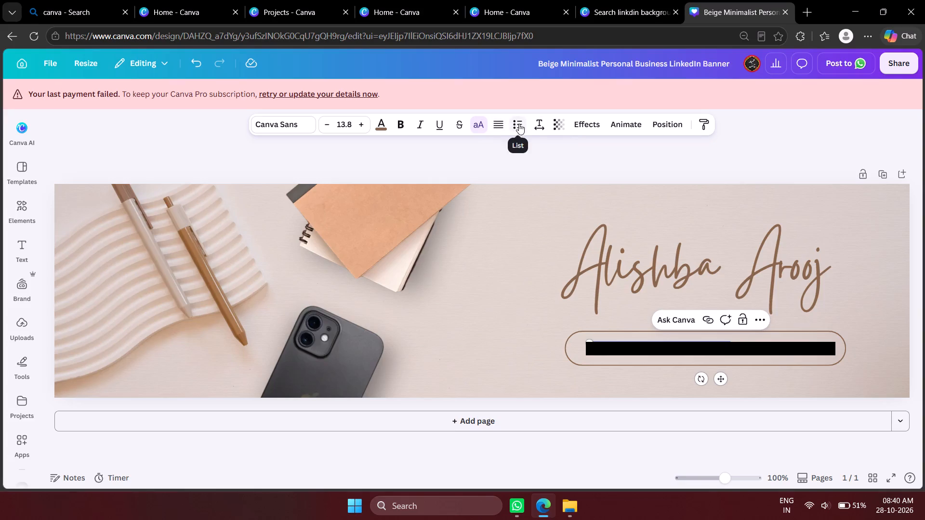
Set the email text's line spacing to 1.34 and its letter spacing to -1.
{"action": "left_click", "coordinate": [539, 126]}
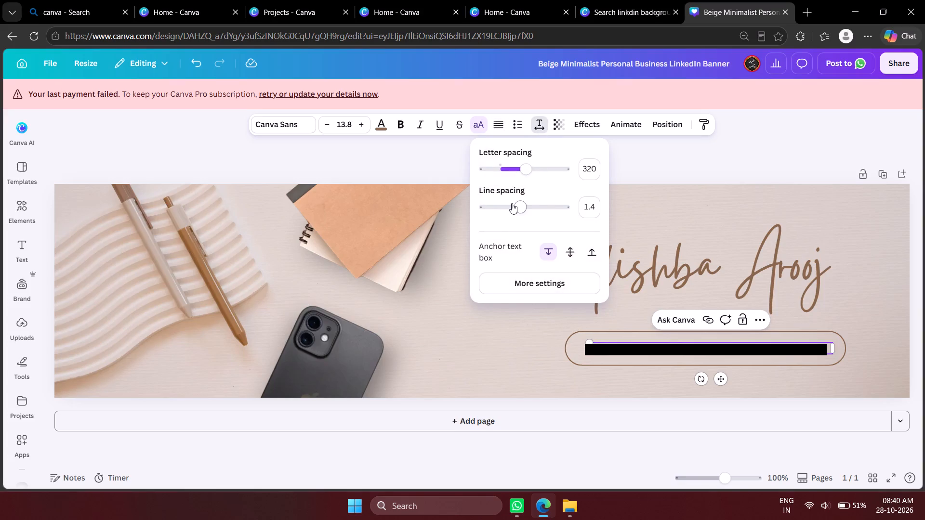
{"action": "left_click_drag", "start_coordinate": [516, 203], "coordinate": [515, 207]}
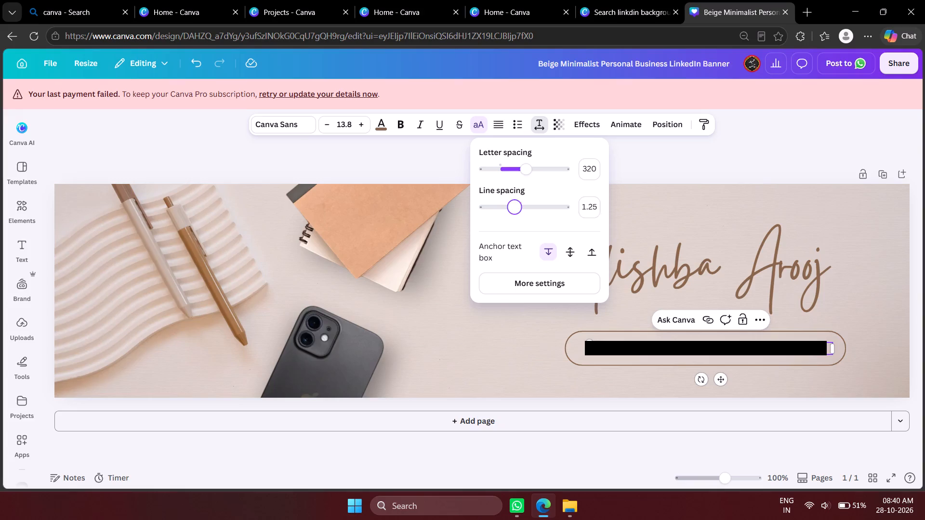
{"action": "left_click_drag", "start_coordinate": [515, 207], "coordinate": [518, 212]}
{"action": "left_click_drag", "start_coordinate": [524, 178], "coordinate": [490, 186]}
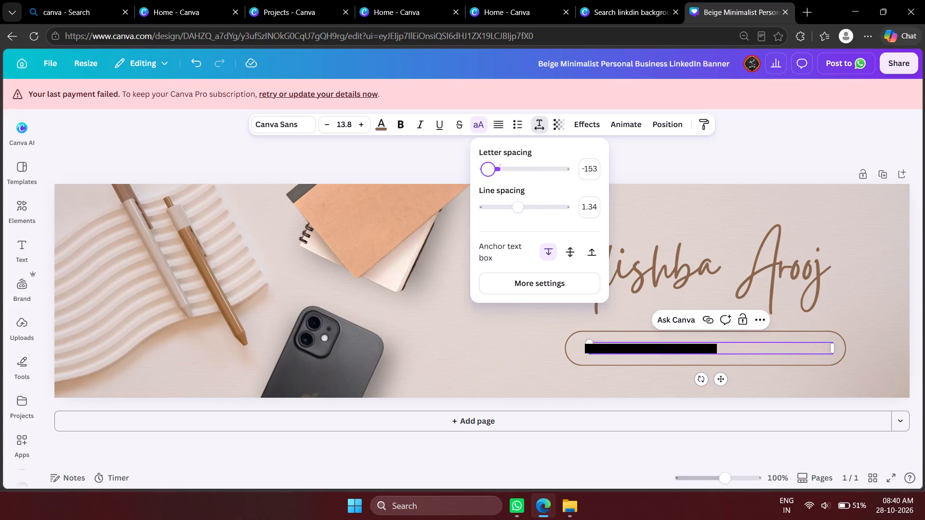
{"action": "left_click_drag", "start_coordinate": [490, 186], "coordinate": [500, 190]}
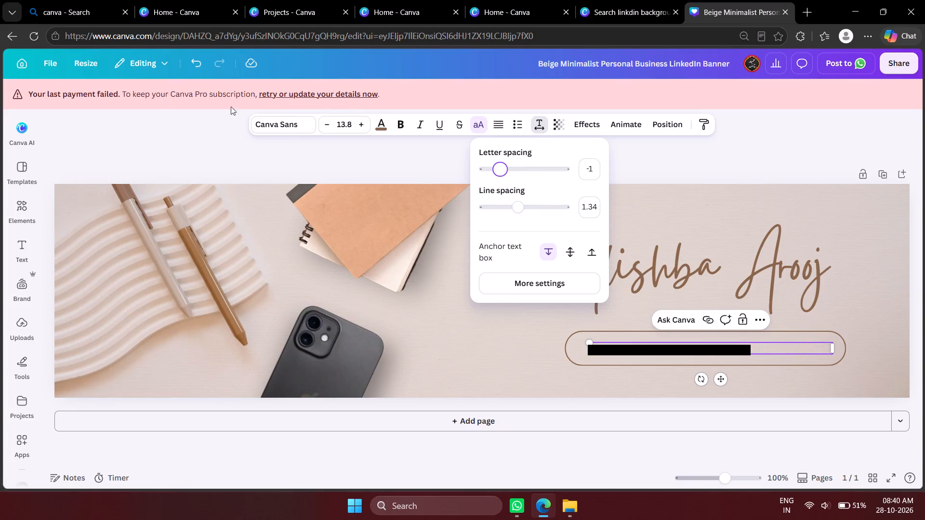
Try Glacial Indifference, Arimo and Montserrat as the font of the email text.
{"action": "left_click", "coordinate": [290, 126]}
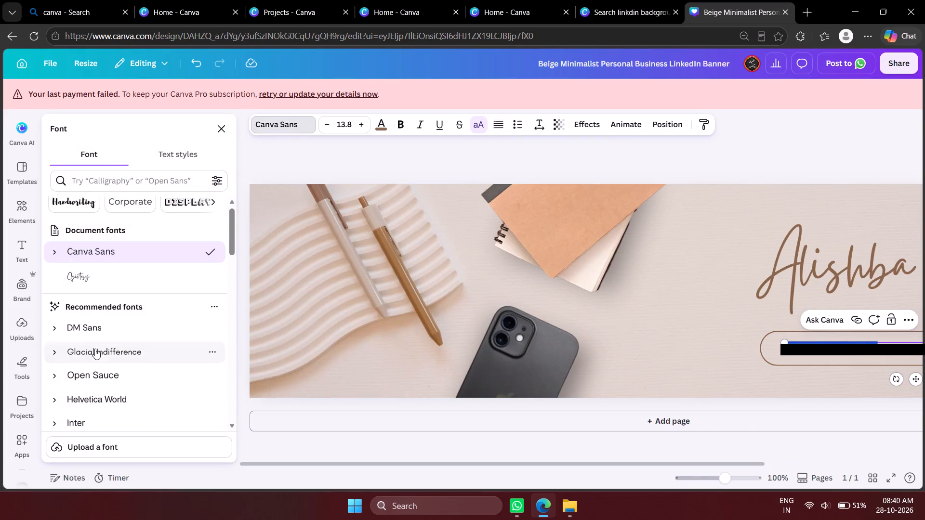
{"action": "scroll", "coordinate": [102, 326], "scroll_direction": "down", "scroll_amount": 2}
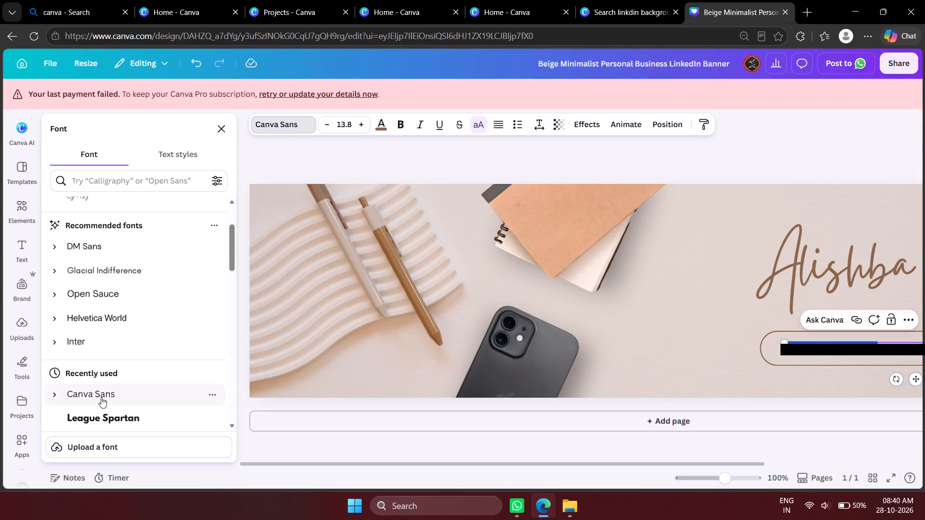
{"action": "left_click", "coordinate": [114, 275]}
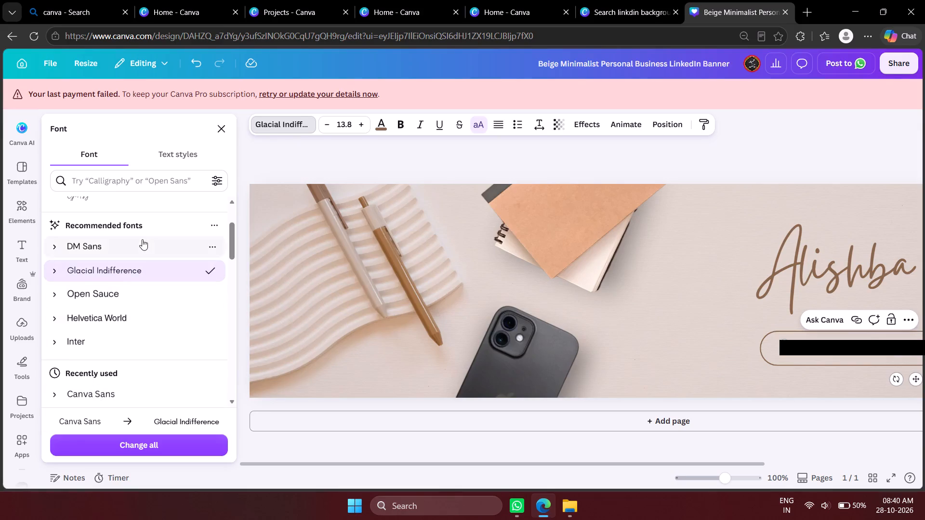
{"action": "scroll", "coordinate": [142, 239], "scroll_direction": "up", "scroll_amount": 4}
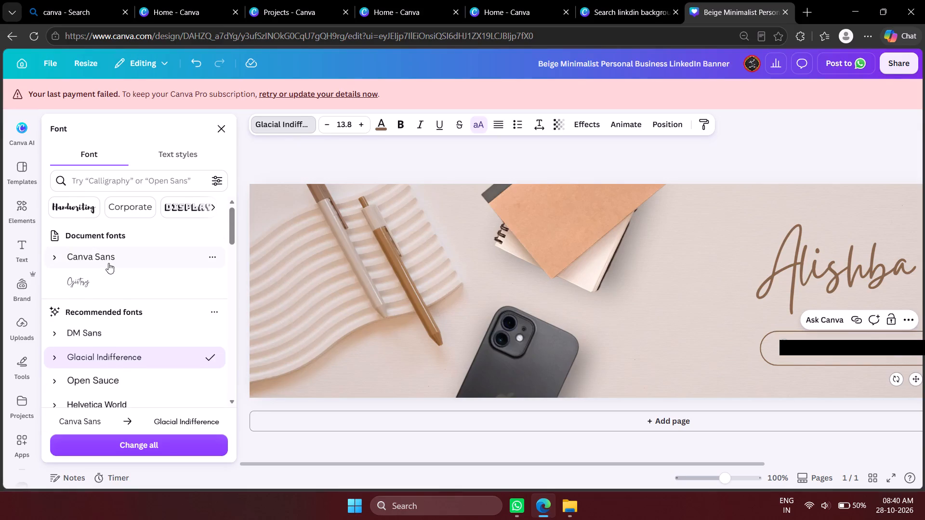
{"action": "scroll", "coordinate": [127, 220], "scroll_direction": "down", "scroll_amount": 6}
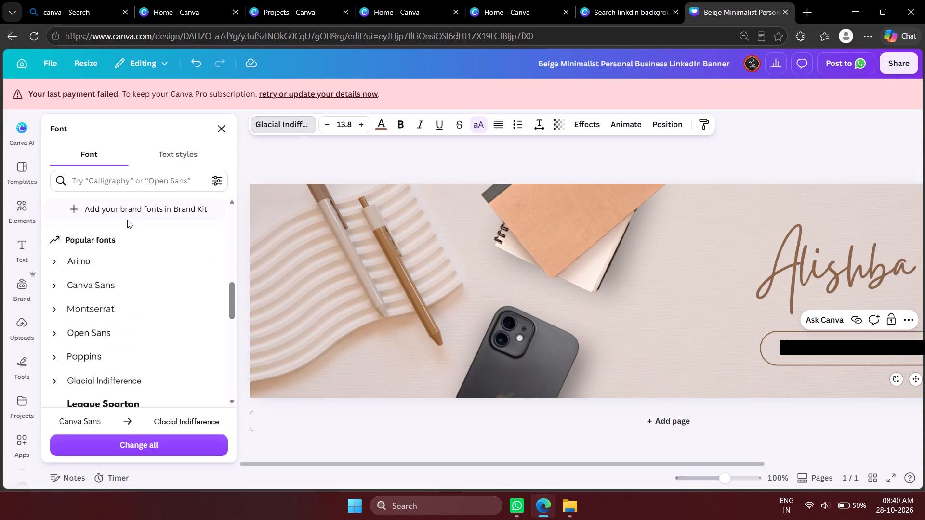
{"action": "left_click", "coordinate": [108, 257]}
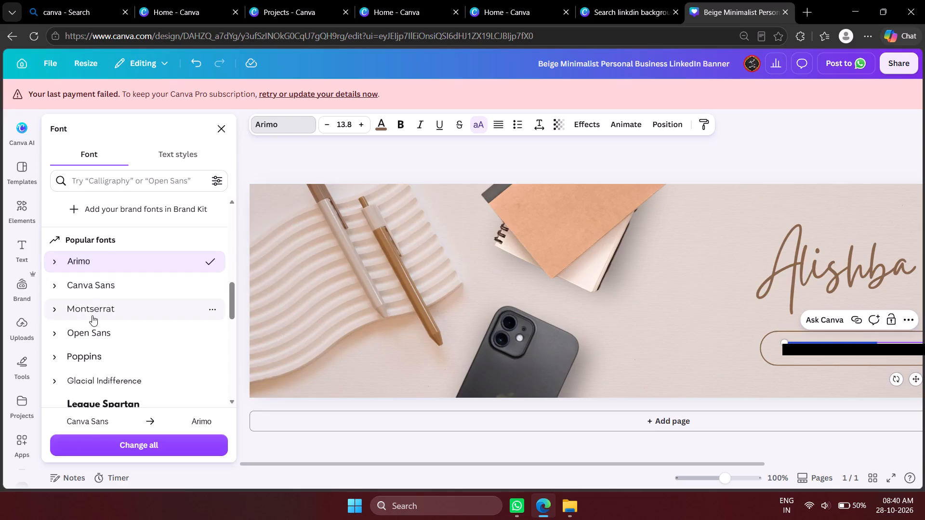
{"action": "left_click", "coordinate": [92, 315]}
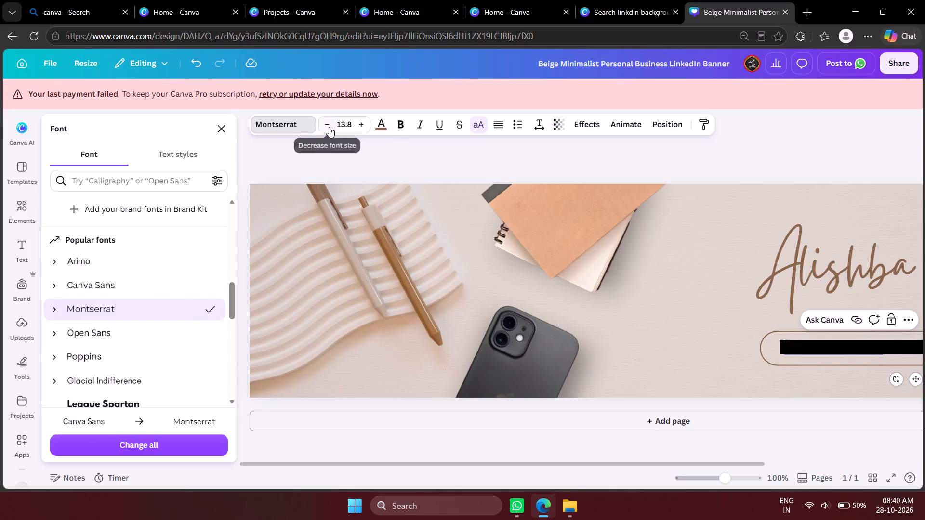
Reduce the email text's font size to 10.8.
{"action": "triple_click", "coordinate": [329, 127]}
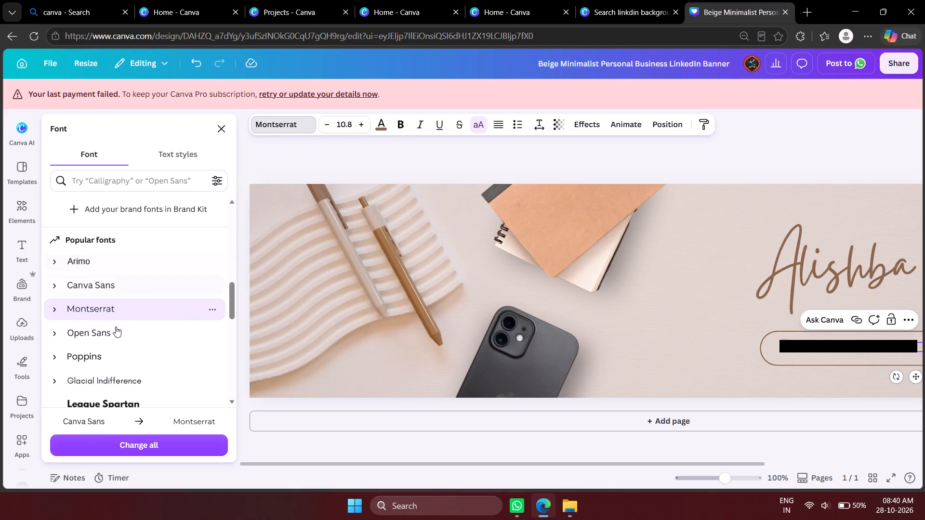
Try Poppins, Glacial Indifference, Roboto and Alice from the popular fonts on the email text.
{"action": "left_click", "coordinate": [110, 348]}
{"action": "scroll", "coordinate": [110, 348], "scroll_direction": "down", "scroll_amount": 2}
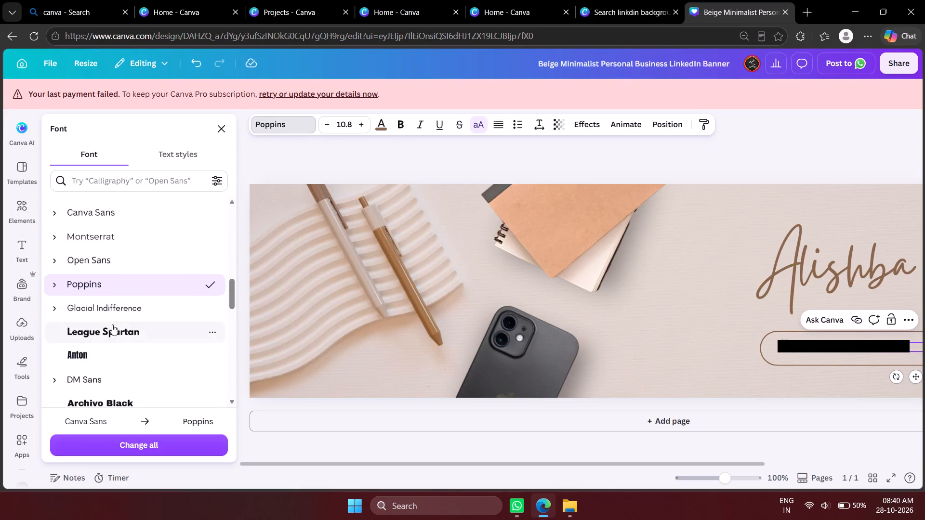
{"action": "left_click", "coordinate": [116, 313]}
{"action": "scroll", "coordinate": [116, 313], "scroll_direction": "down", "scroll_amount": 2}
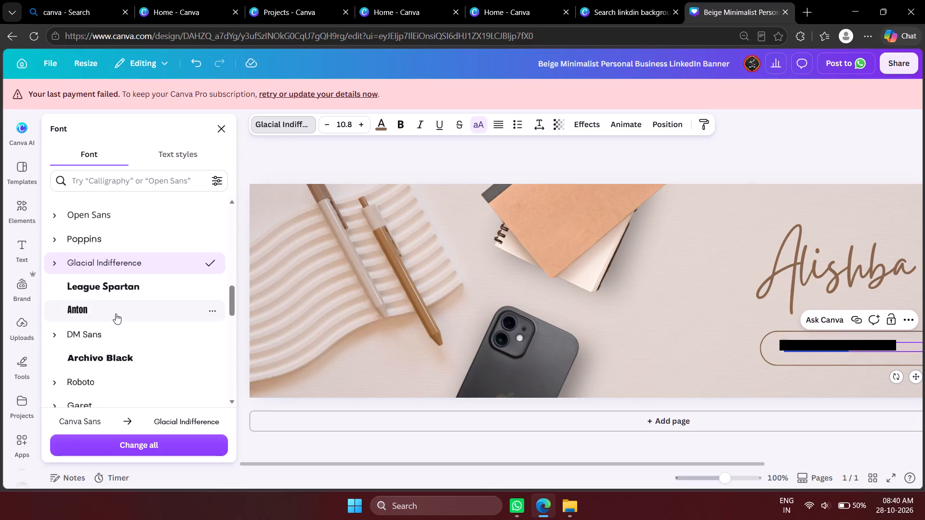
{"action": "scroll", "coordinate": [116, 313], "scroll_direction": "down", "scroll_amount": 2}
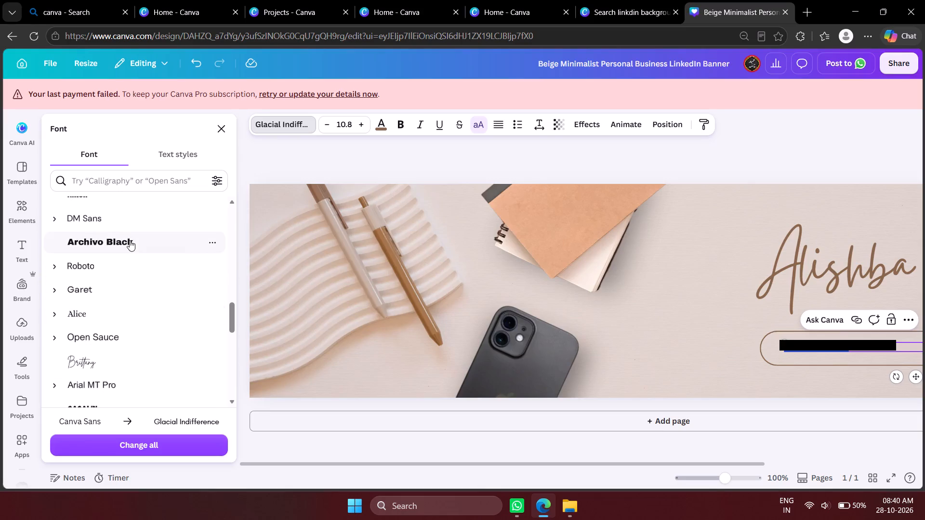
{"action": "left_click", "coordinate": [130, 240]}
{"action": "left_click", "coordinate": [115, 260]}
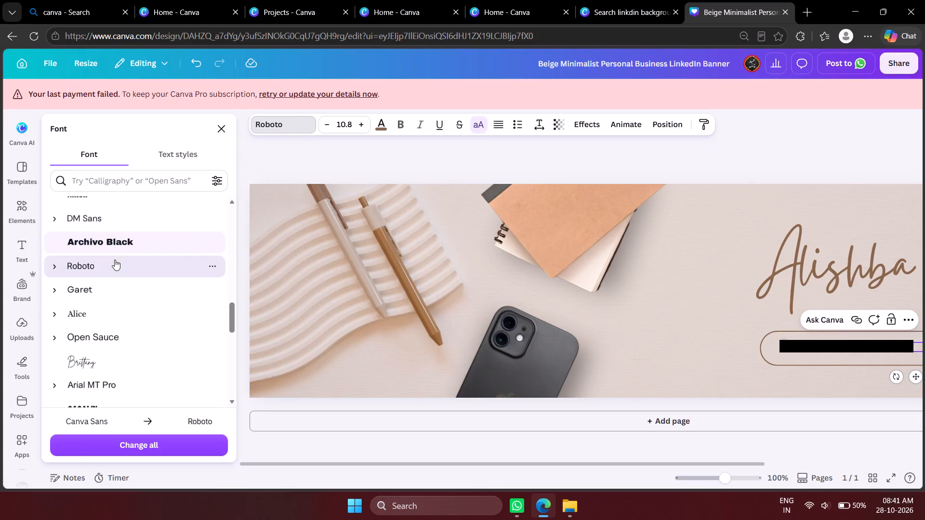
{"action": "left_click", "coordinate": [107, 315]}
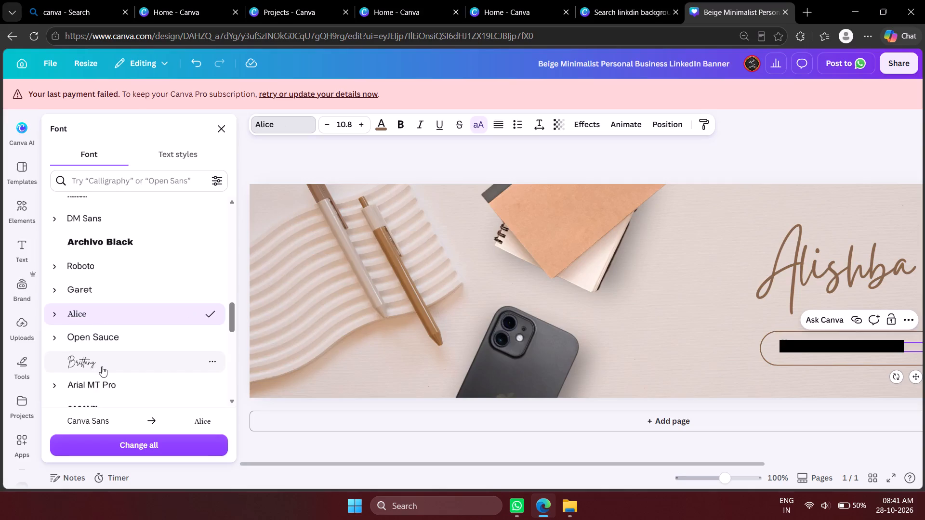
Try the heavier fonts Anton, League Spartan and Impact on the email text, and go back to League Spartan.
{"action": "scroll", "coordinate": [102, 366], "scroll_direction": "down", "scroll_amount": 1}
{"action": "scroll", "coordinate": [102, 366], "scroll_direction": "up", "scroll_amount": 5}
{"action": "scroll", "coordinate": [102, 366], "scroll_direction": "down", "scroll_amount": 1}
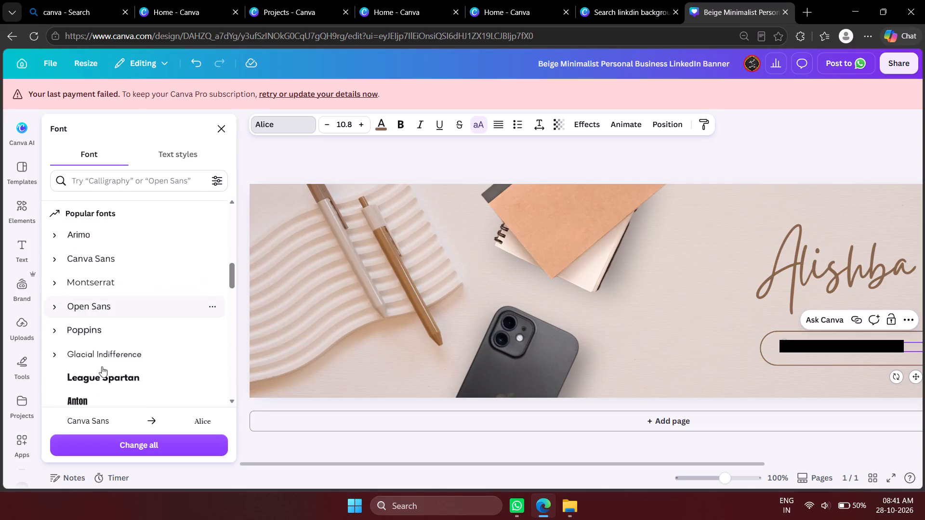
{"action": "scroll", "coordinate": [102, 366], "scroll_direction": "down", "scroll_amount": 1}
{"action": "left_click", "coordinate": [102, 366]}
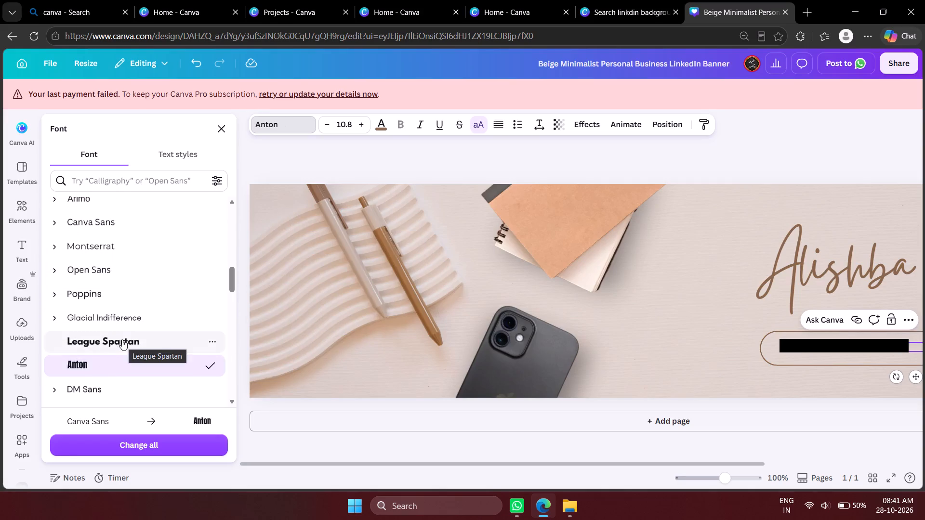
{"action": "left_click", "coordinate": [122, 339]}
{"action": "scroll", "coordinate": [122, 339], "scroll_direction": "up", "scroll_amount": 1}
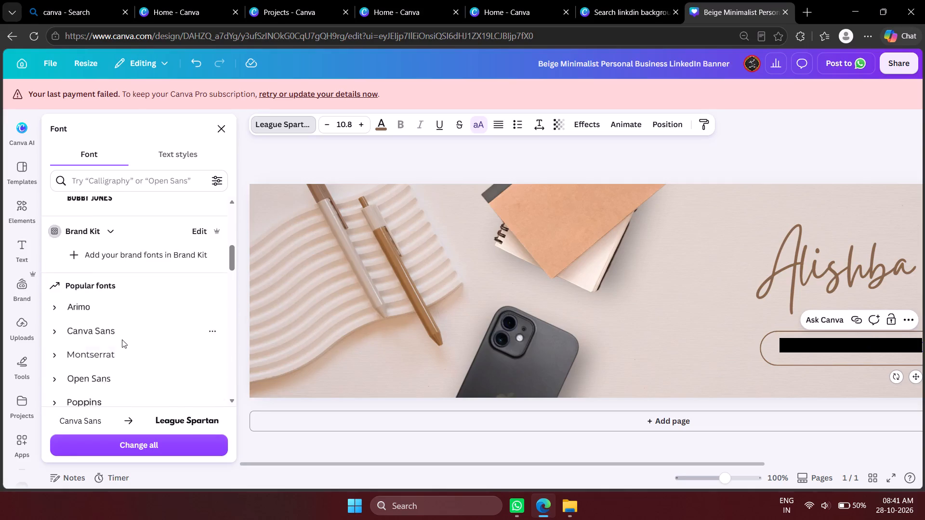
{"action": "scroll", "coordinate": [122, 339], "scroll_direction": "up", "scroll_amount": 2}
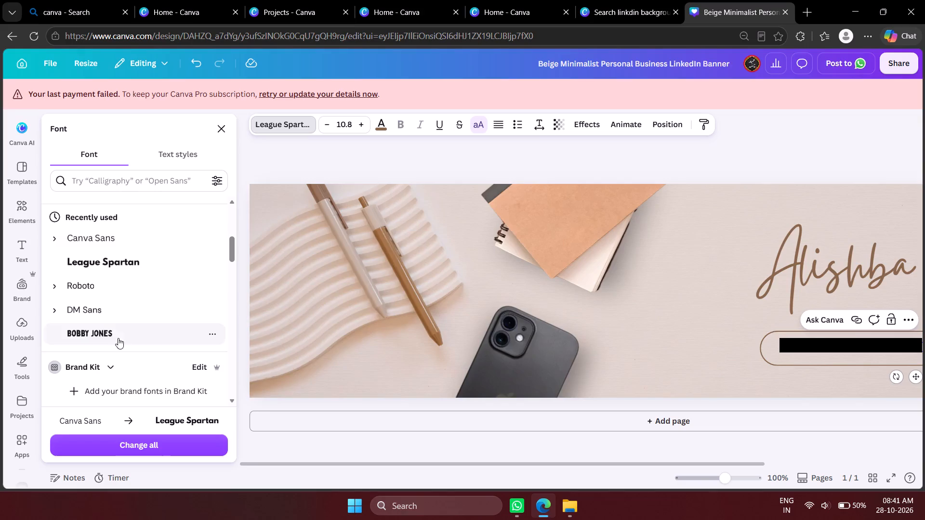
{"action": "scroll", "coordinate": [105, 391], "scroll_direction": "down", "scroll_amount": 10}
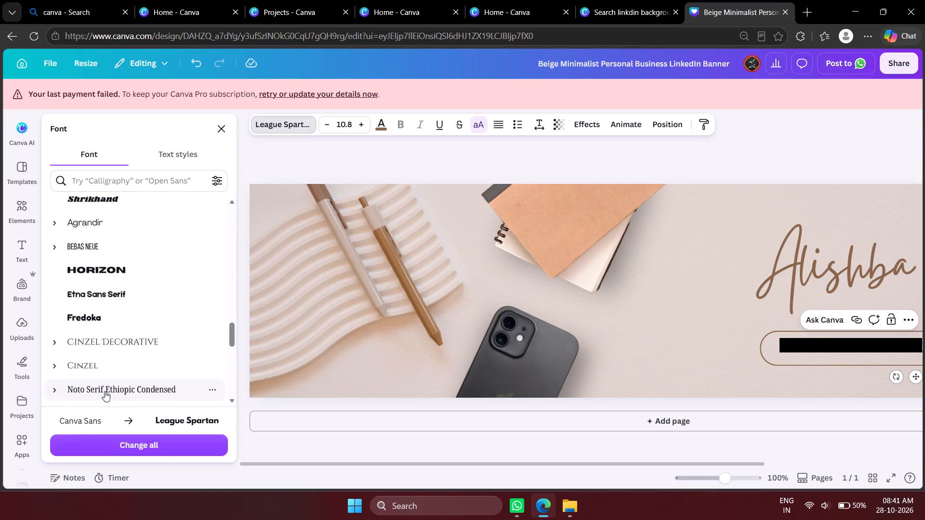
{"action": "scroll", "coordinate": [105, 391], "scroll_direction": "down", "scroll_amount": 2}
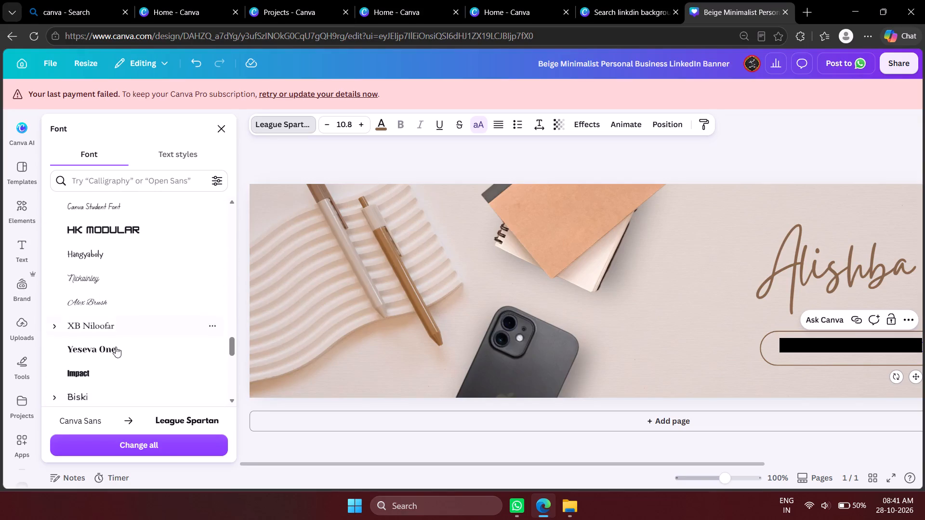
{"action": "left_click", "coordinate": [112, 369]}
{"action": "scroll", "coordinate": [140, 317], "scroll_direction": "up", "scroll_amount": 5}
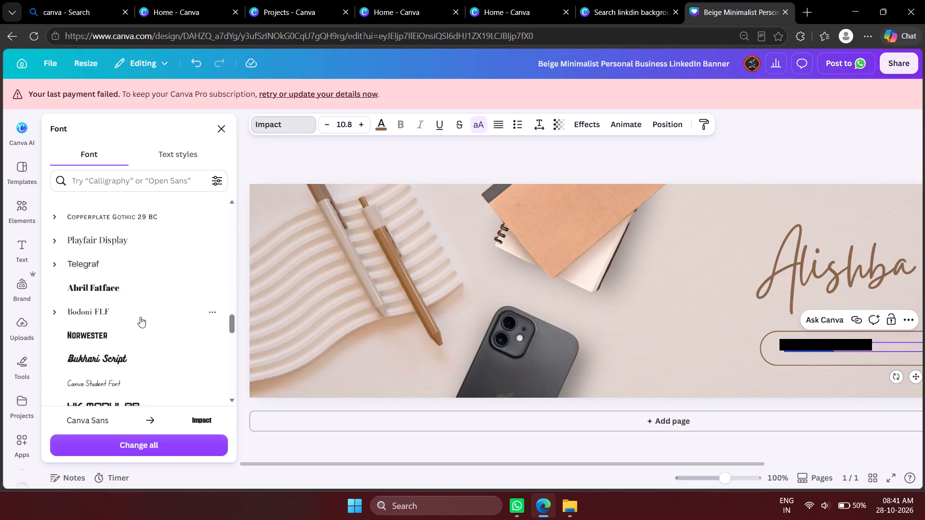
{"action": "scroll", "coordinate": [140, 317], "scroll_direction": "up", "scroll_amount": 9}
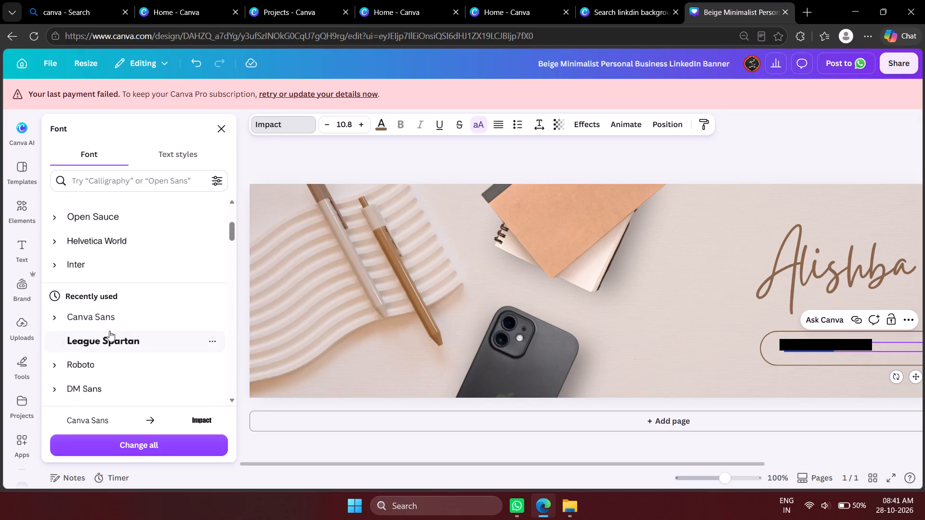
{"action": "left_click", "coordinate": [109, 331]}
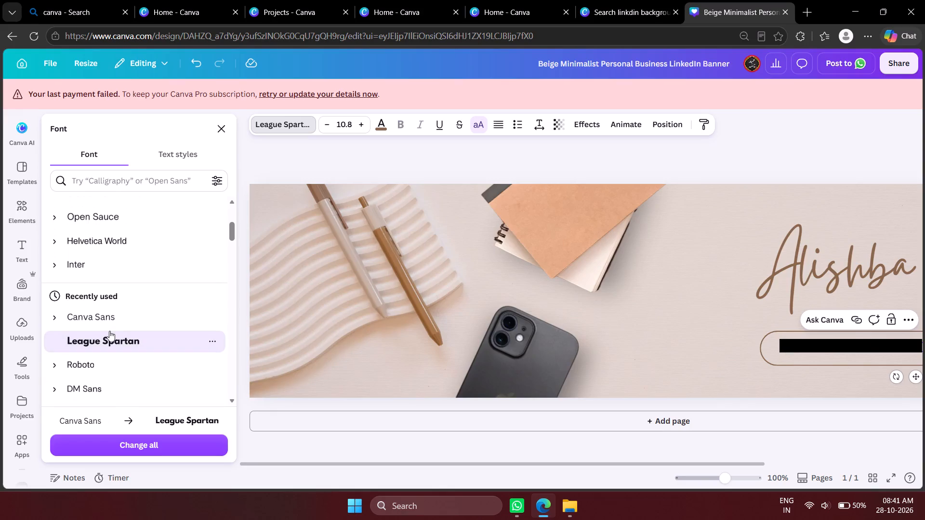
Filter the fonts to the Corporate category and set the email text to Atkinson Hyperlegible.
{"action": "scroll", "coordinate": [109, 331], "scroll_direction": "up", "scroll_amount": 6}
{"action": "scroll", "coordinate": [129, 205], "scroll_direction": "up", "scroll_amount": 1}
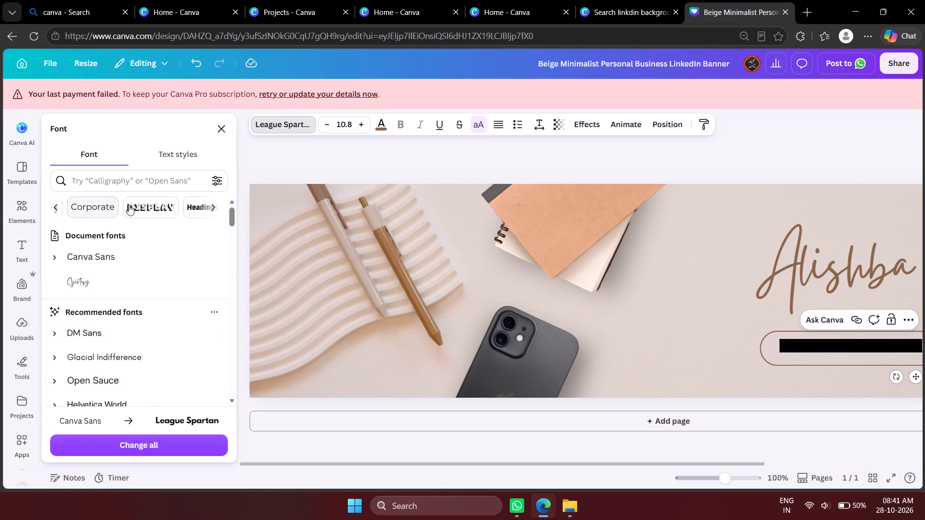
{"action": "scroll", "coordinate": [129, 205], "scroll_direction": "up", "scroll_amount": 1}
{"action": "left_click", "coordinate": [129, 205]}
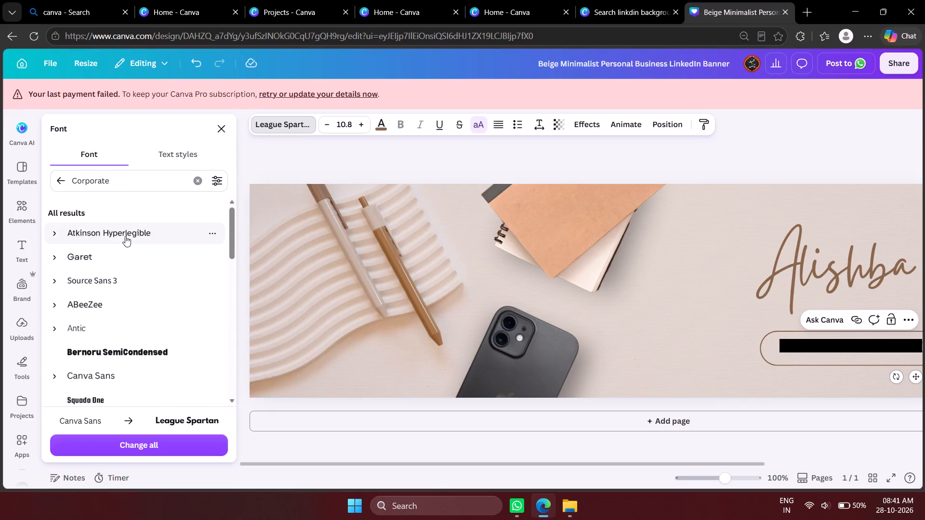
{"action": "left_click", "coordinate": [126, 236]}
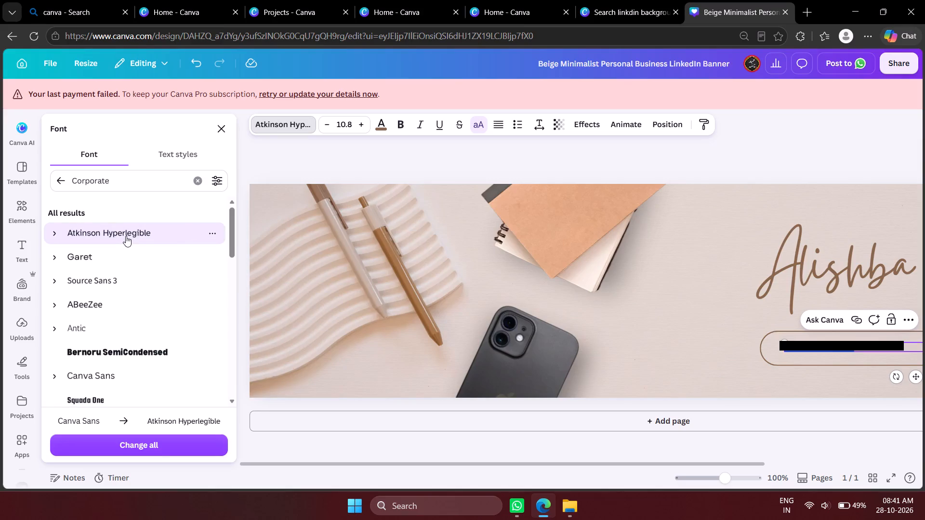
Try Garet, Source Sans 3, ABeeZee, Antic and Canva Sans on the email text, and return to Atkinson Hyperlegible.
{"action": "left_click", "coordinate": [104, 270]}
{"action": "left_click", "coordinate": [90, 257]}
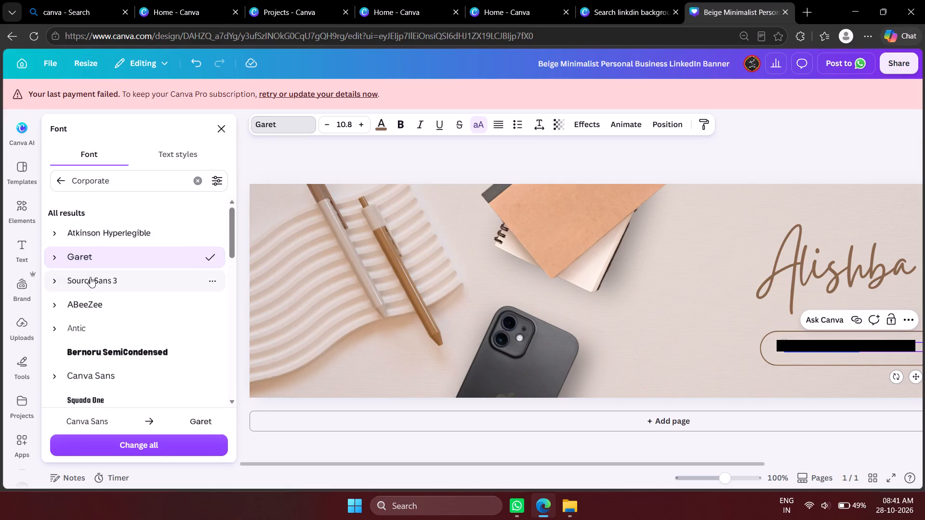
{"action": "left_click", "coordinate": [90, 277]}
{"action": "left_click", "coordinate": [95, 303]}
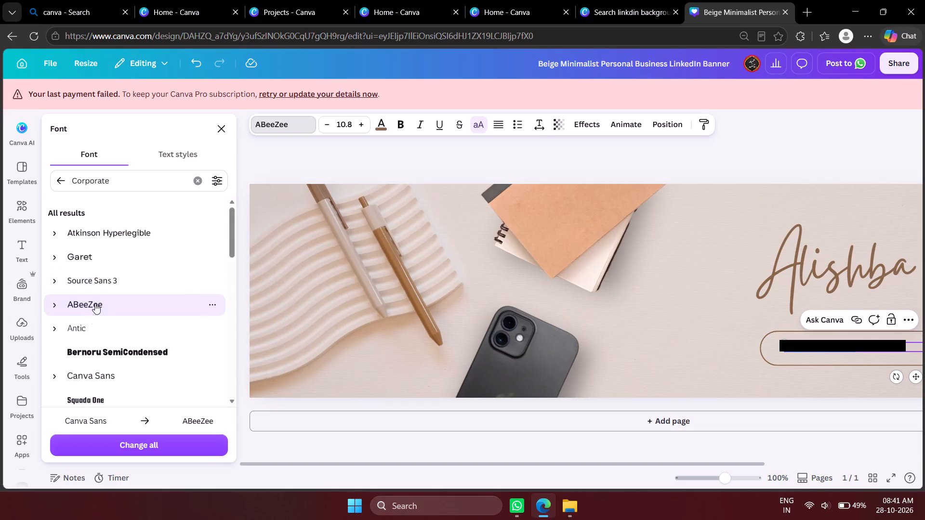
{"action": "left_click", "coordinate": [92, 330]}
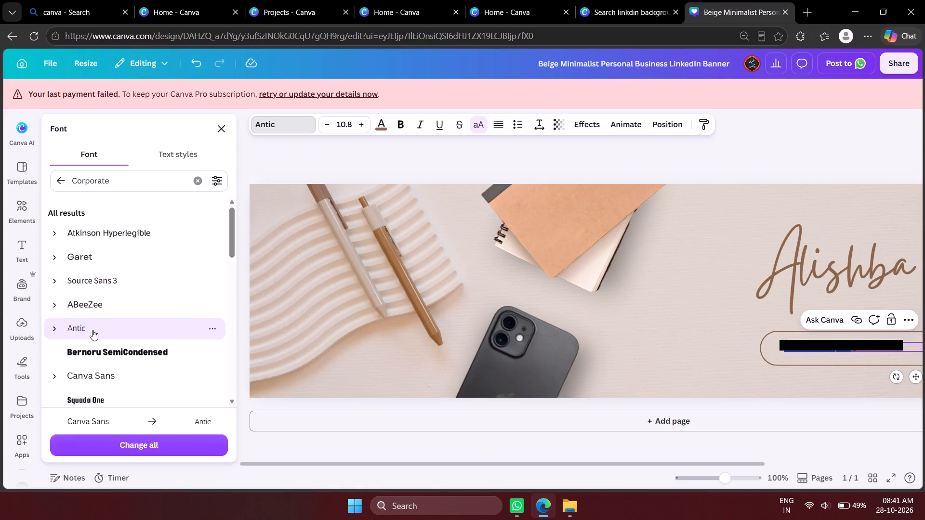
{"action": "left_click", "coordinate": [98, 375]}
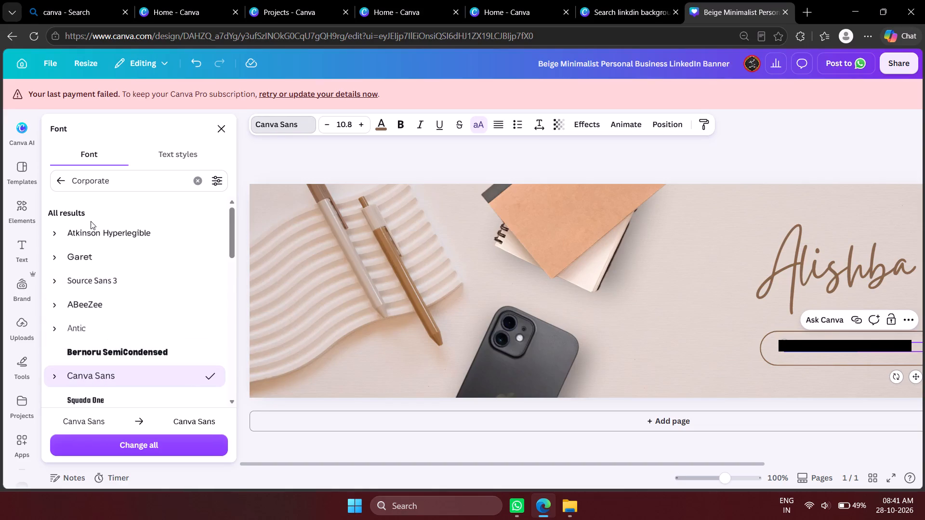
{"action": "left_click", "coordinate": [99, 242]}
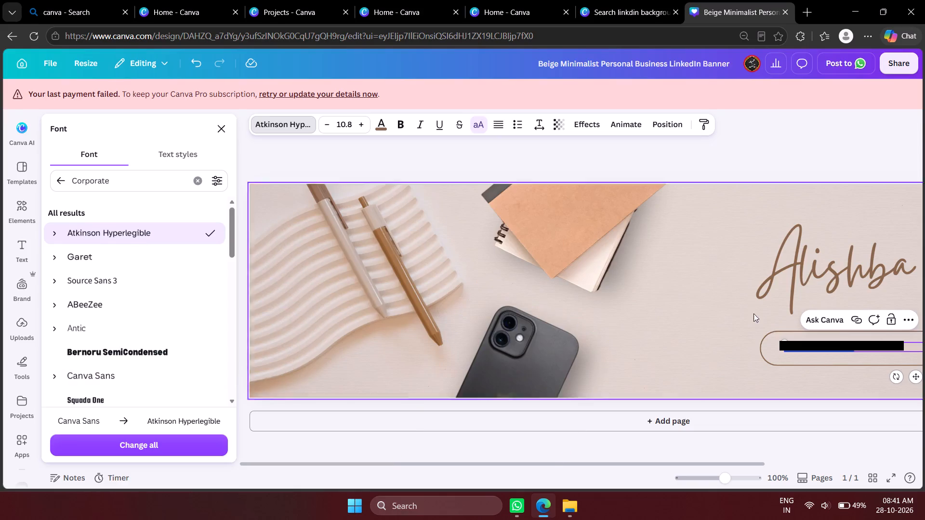
Narrow the email text box to about the width of its text and move it towards the middle of the rounded outline.
{"action": "left_click", "coordinate": [676, 330]}
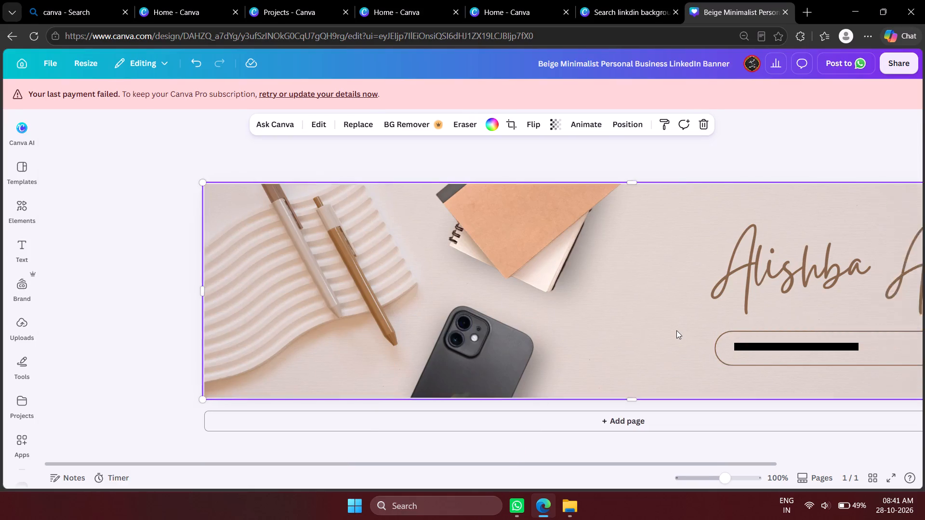
{"action": "left_click", "coordinate": [648, 337]}
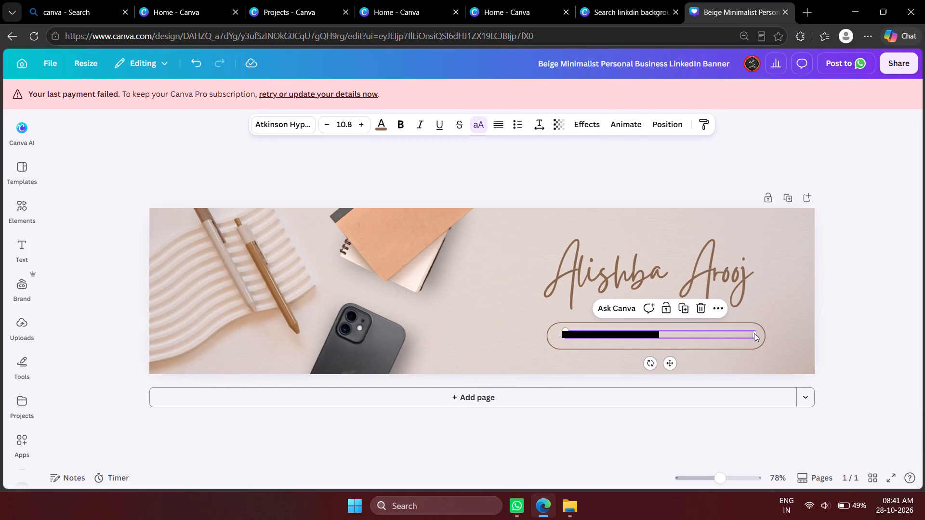
{"action": "left_click_drag", "start_coordinate": [757, 333], "coordinate": [660, 332]}
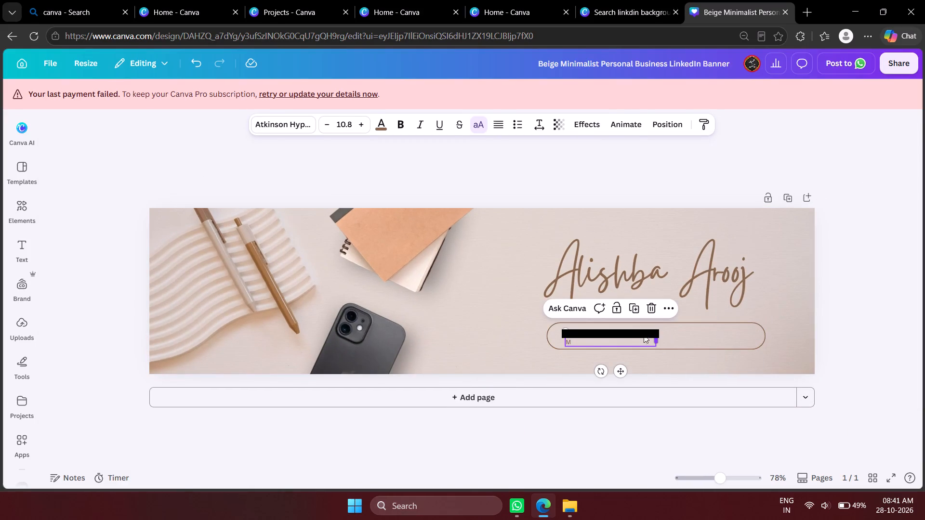
{"action": "left_click_drag", "start_coordinate": [621, 367], "coordinate": [655, 371]}
Increase the font size of the whole email text to 13.8.
{"action": "left_click", "coordinate": [658, 341]}
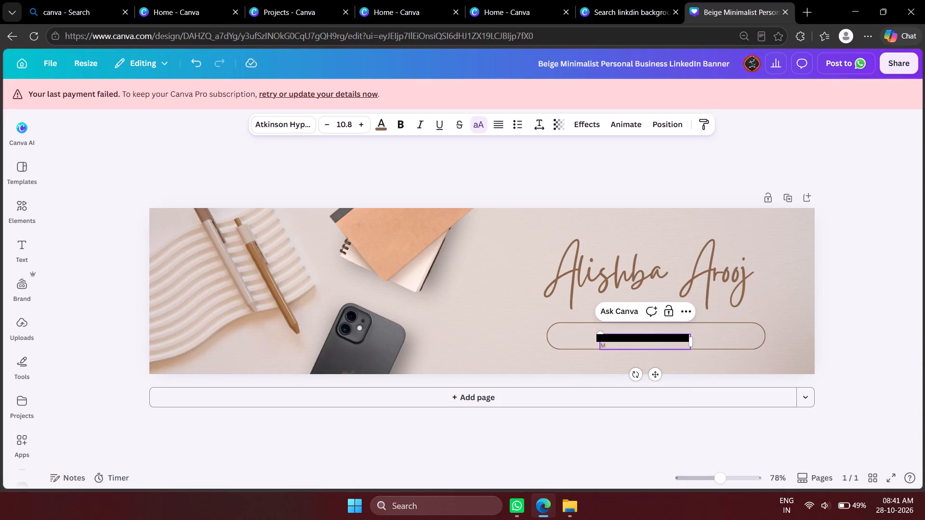
{"action": "left_click", "coordinate": [658, 341]}
{"action": "key", "text": "ctrl+a"}
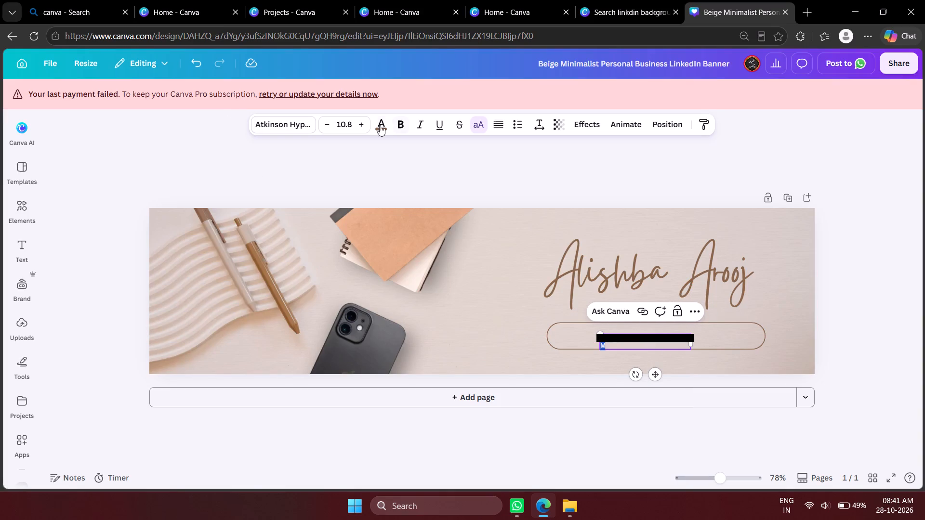
{"action": "left_click", "coordinate": [360, 121]}
{"action": "left_click", "coordinate": [360, 121]}
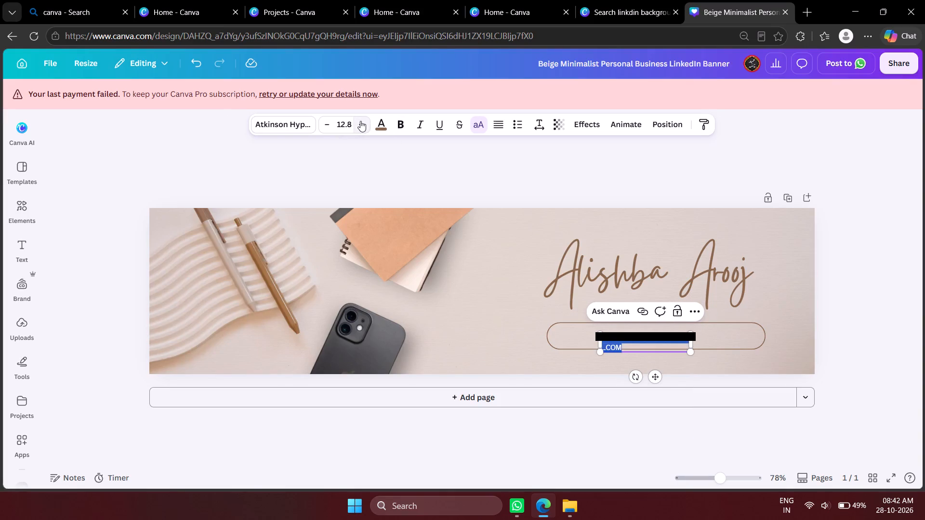
{"action": "left_click", "coordinate": [360, 121]}
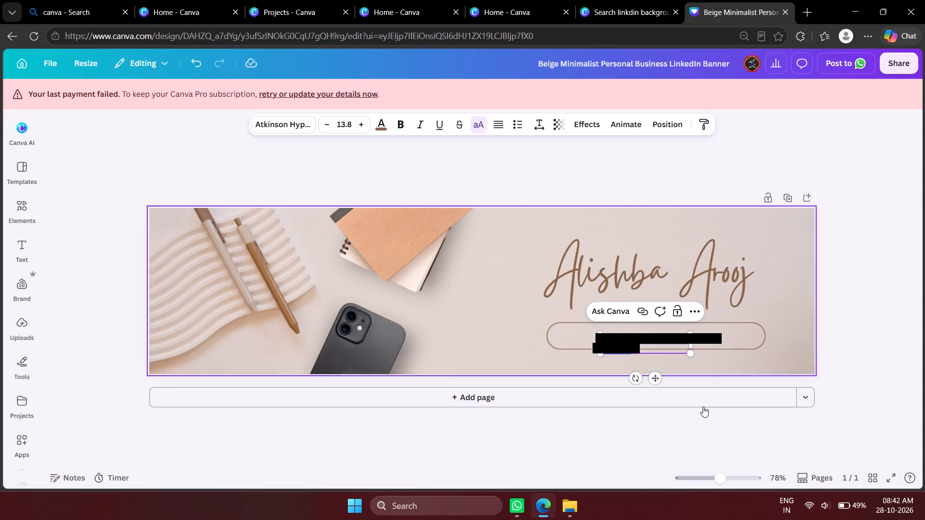
Widen the email text box so the address fits on one line, and centre it inside the rounded outline.
{"action": "left_click_drag", "start_coordinate": [691, 343], "coordinate": [721, 343]}
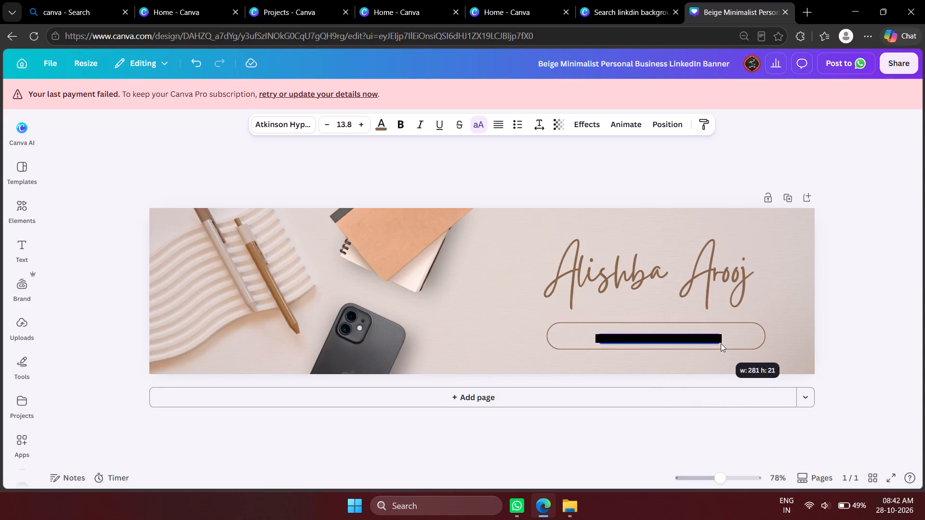
{"action": "left_click_drag", "start_coordinate": [721, 343], "coordinate": [731, 342]}
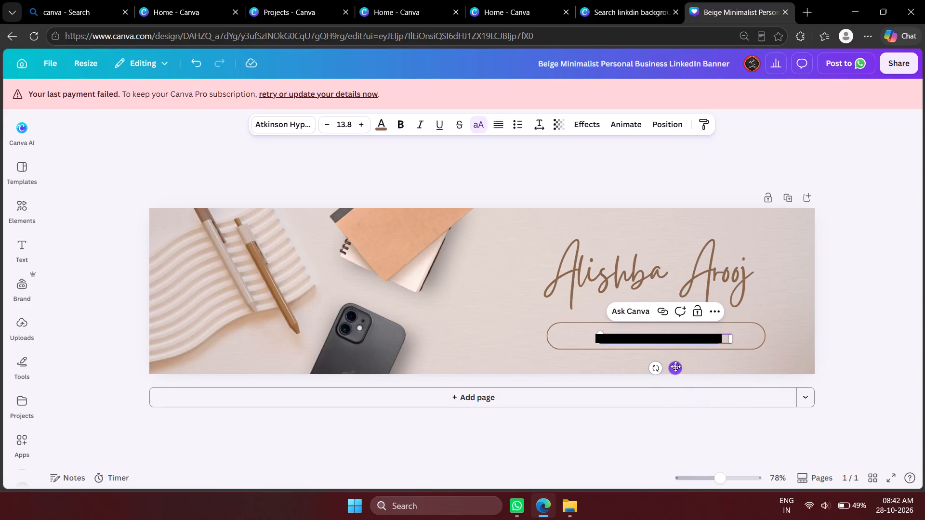
{"action": "left_click_drag", "start_coordinate": [675, 366], "coordinate": [663, 363]}
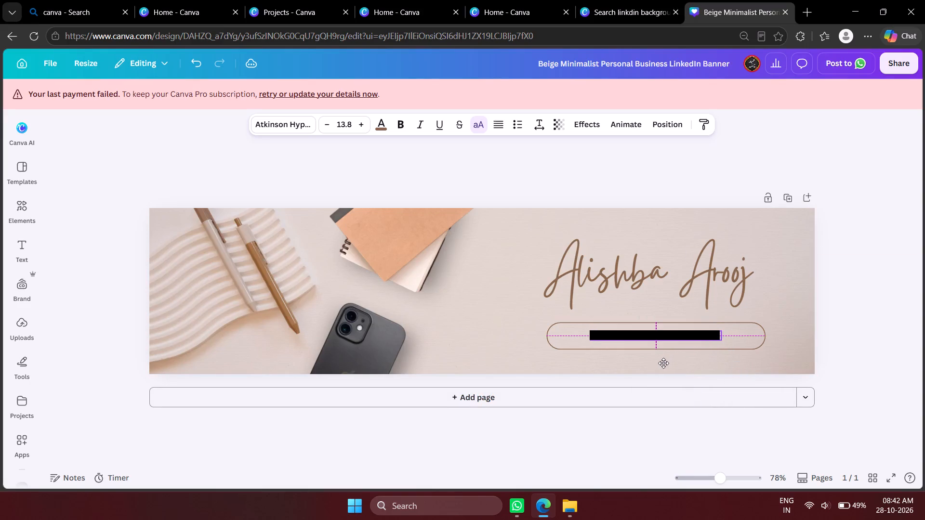
{"action": "left_click_drag", "start_coordinate": [663, 363], "coordinate": [661, 362]}
{"action": "left_click", "coordinate": [772, 300]}
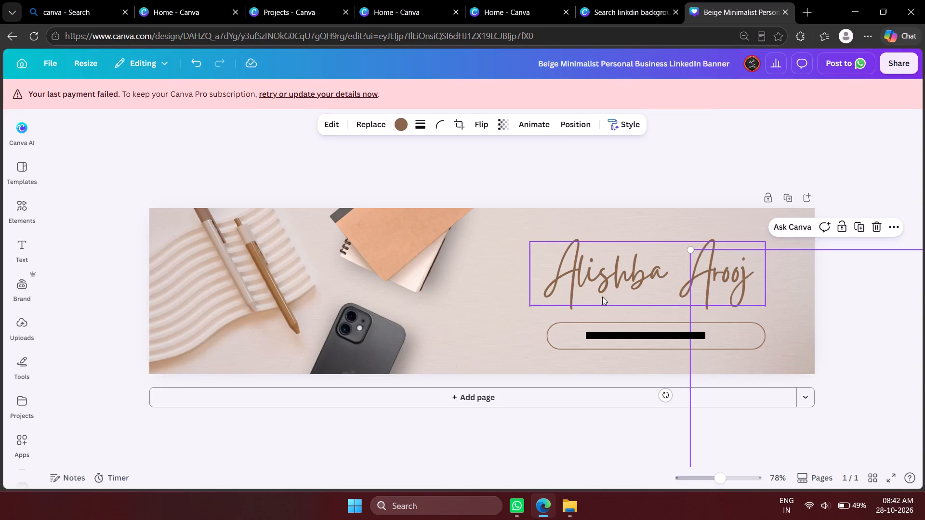
Retype the name part of the email address in lowercase and turn off the email text's all-uppercase formatting.
{"action": "left_click", "coordinate": [490, 327]}
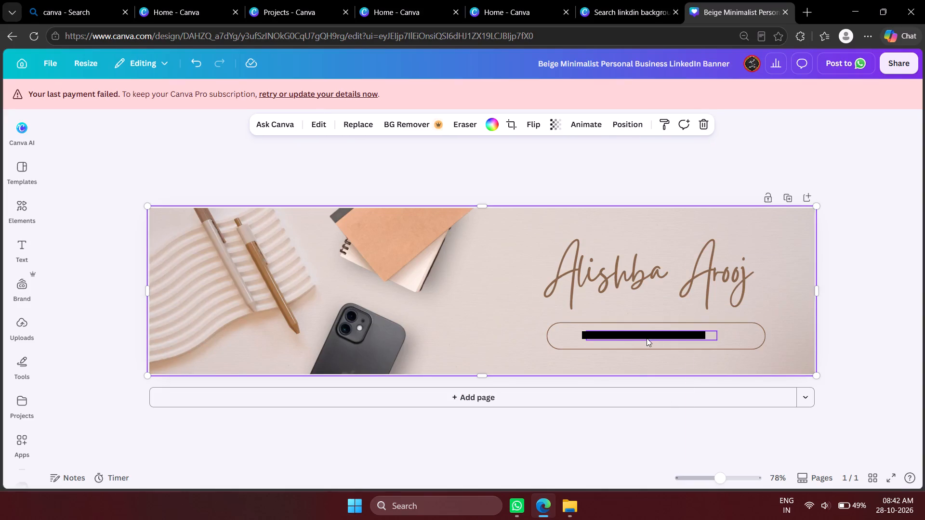
{"action": "left_click", "coordinate": [631, 339]}
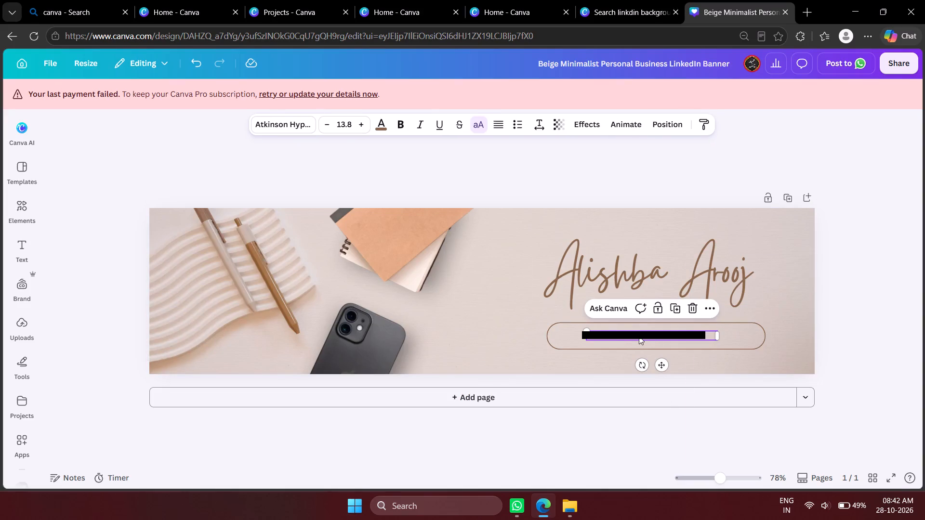
{"action": "left_click", "coordinate": [639, 336]}
{"action": "left_click_drag", "start_coordinate": [642, 336], "coordinate": [610, 338]}
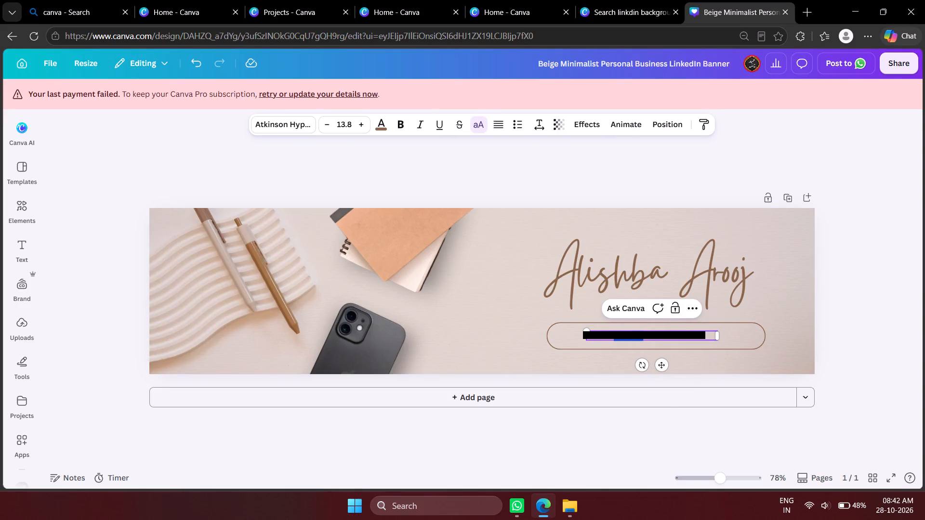
{"action": "left_click_drag", "start_coordinate": [610, 338], "coordinate": [583, 338]}
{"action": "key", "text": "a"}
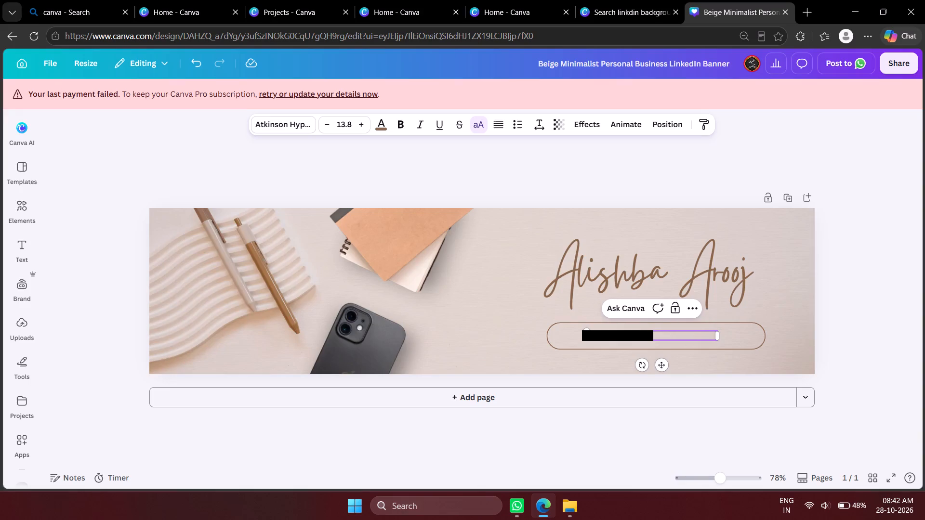
{"action": "left_click", "coordinate": [481, 126]}
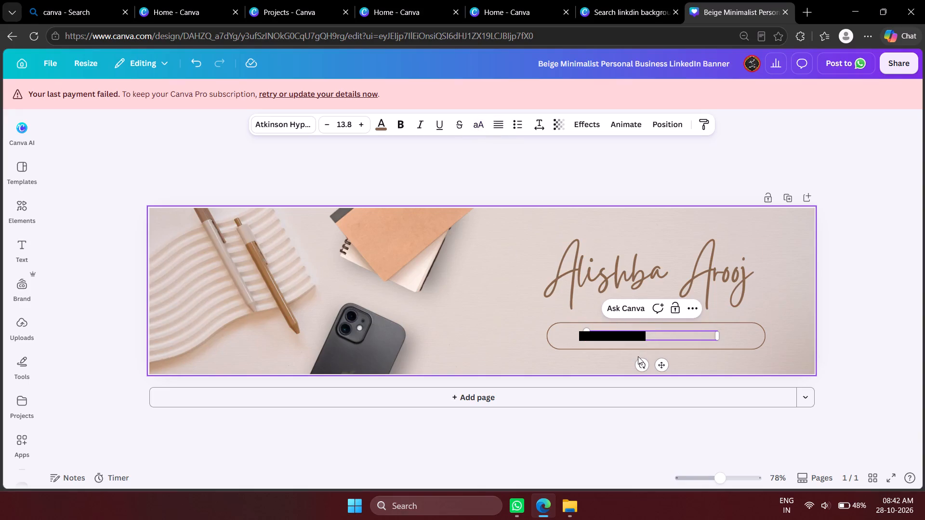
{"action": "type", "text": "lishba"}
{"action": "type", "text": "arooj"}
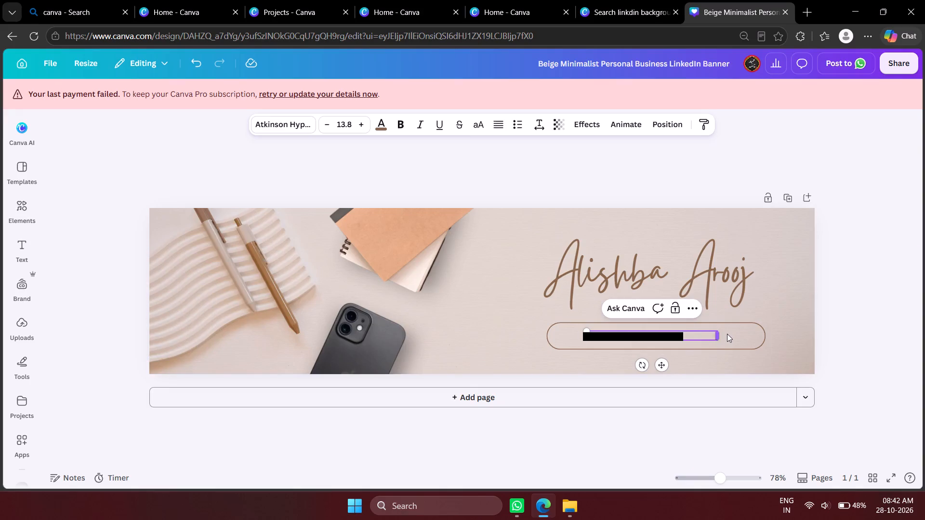
{"action": "left_click", "coordinate": [489, 314]}
Increase the font size of the email text to 14.8.
{"action": "left_click", "coordinate": [638, 333]}
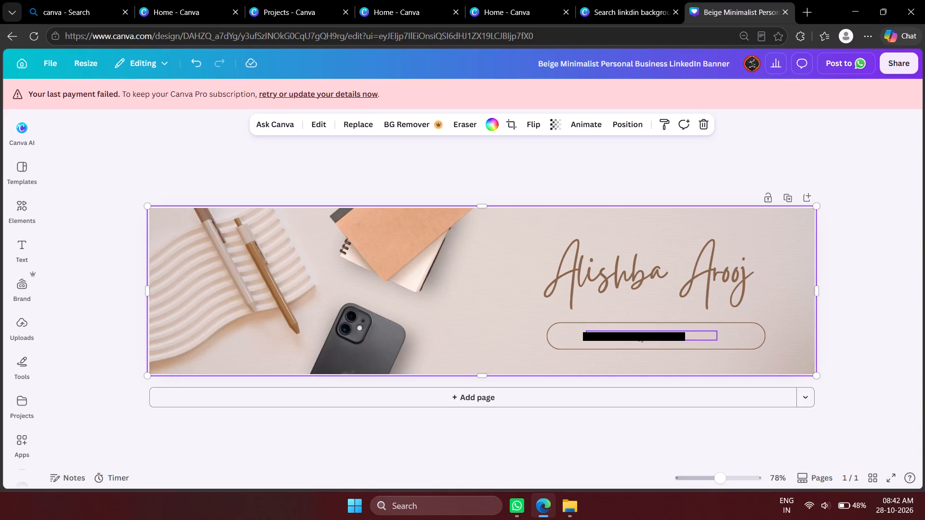
{"action": "left_click", "coordinate": [358, 129]}
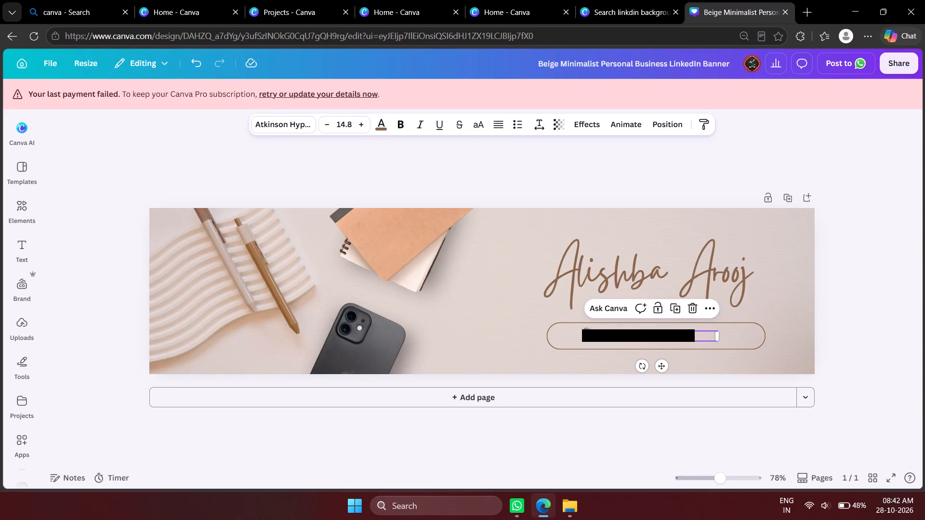
Select all the email text inside the rounded outline for further formatting.
{"action": "left_click", "coordinate": [608, 334]}
{"action": "key", "text": "ctrl+a"}
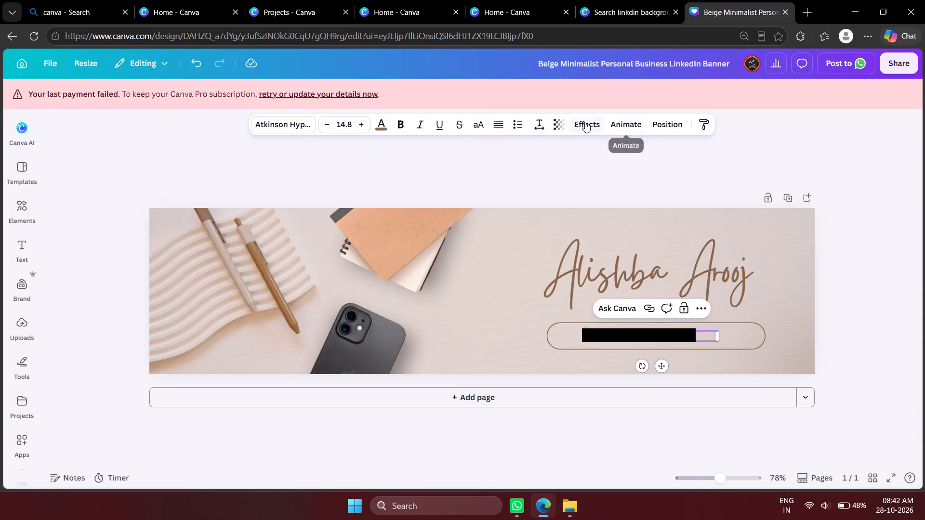
Set the email text's letter spacing to 51 and deselect the text.
{"action": "left_click", "coordinate": [536, 123]}
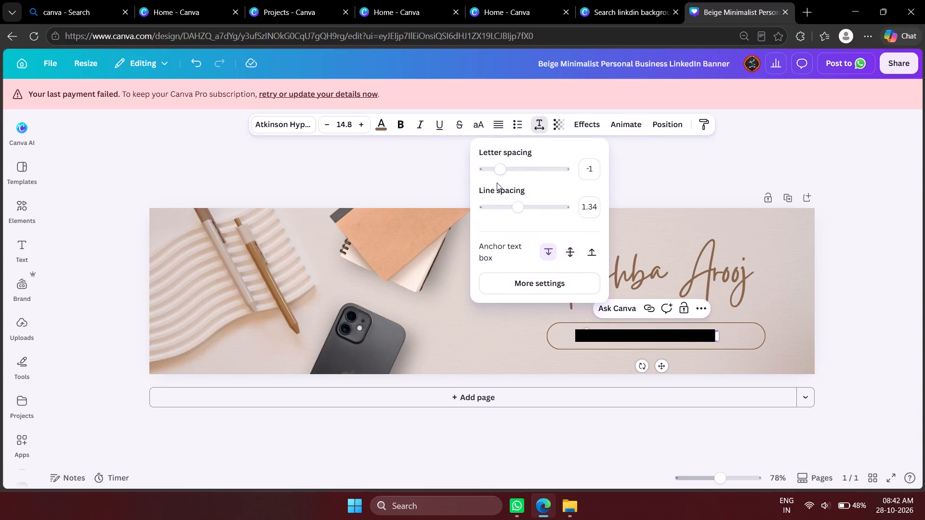
{"action": "left_click", "coordinate": [500, 174]}
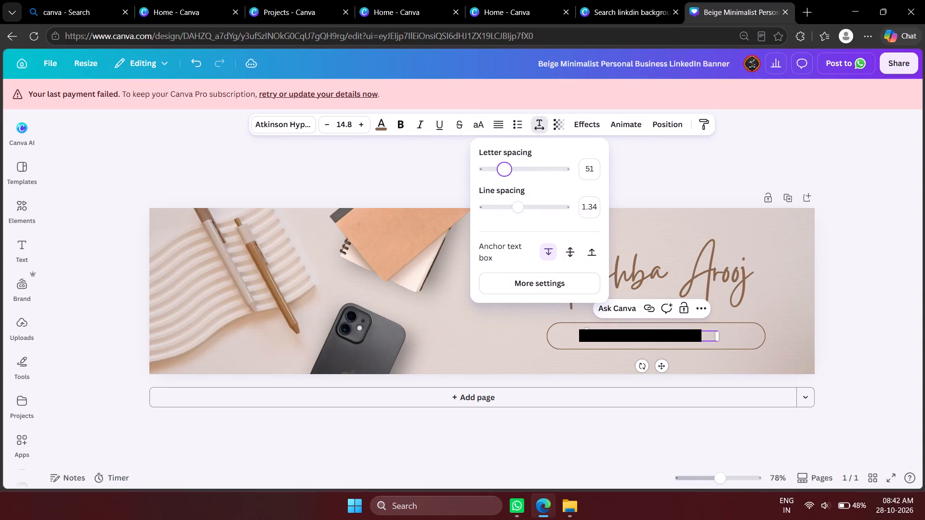
{"action": "left_click", "coordinate": [412, 179]}
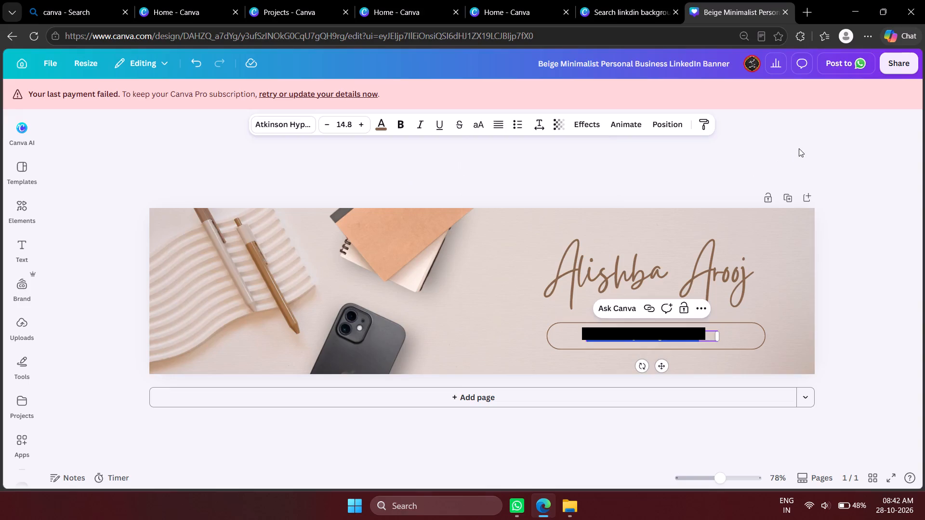
{"action": "left_click", "coordinate": [816, 143]}
{"action": "scroll", "coordinate": [400, 395], "scroll_direction": "down", "scroll_amount": 1}
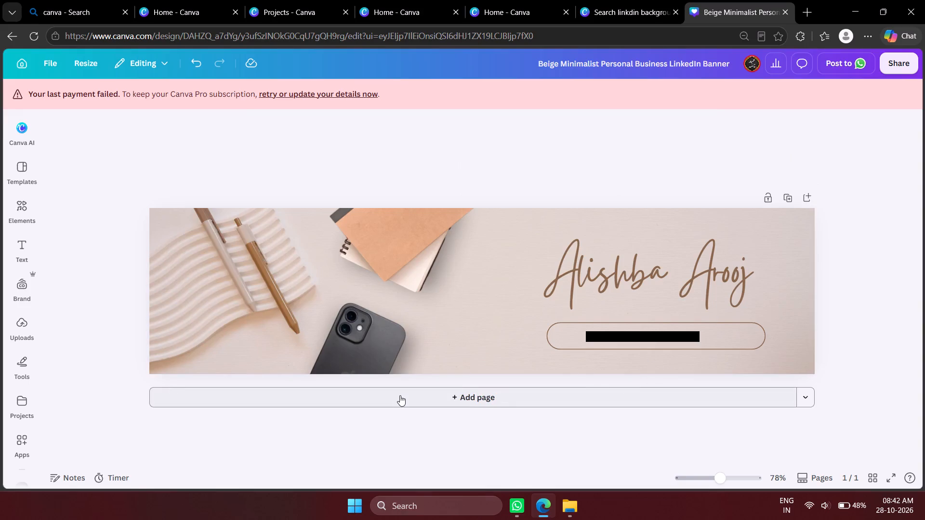
Download the banner as a high-quality PNG with the export size raised to its maximum.
{"action": "left_click", "coordinate": [902, 56]}
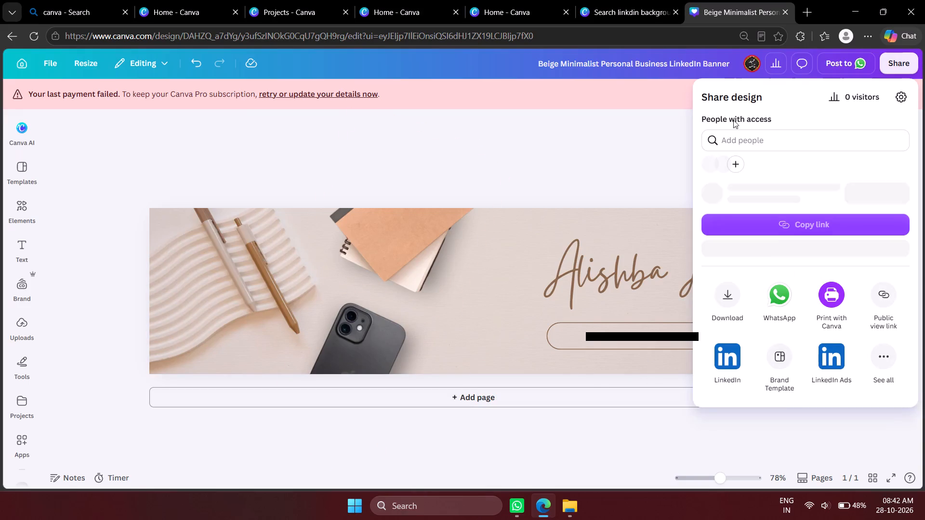
{"action": "left_click", "coordinate": [731, 327]}
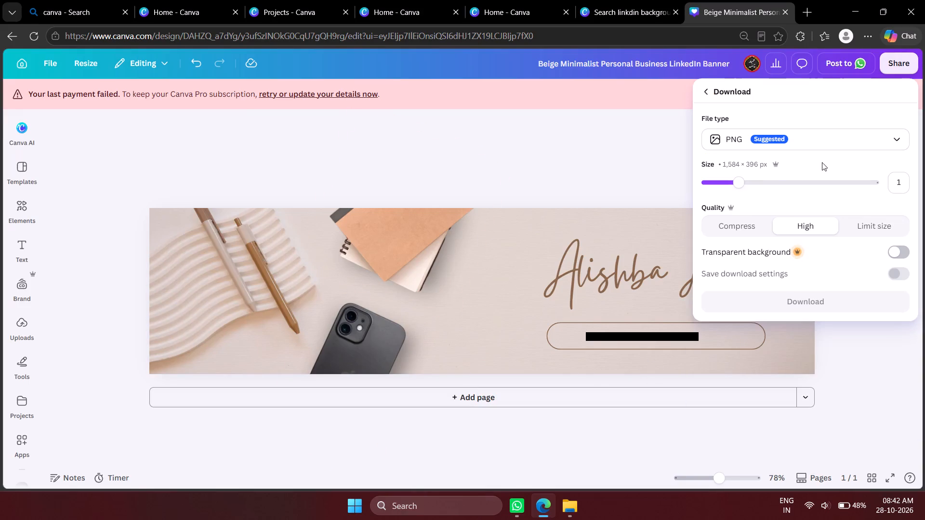
{"action": "left_click_drag", "start_coordinate": [739, 181], "coordinate": [906, 197]}
{"action": "left_click_drag", "start_coordinate": [860, 181], "coordinate": [891, 182]}
{"action": "left_click", "coordinate": [791, 301]}
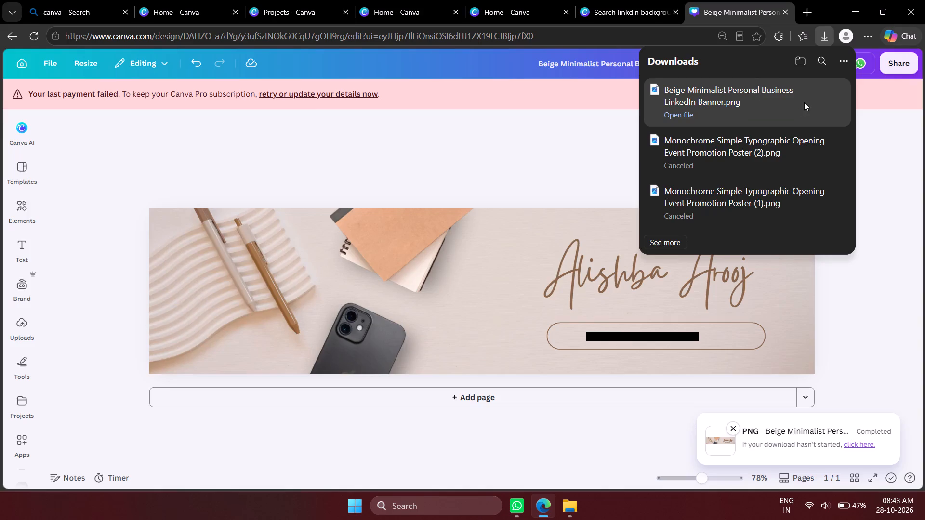
Show the downloaded LinkedIn banner PNG in the Downloads folder in File Explorer and open it.
{"action": "left_click", "coordinate": [809, 102]}
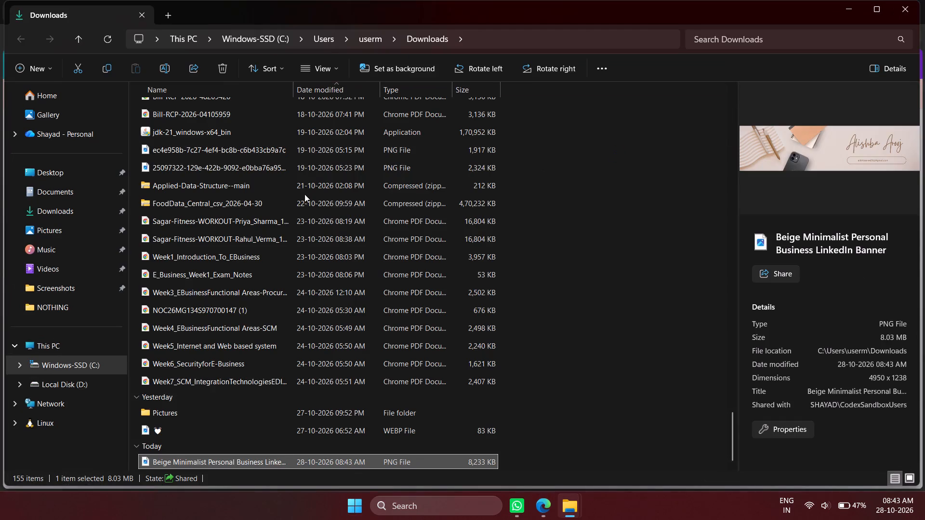
{"action": "left_click", "coordinate": [243, 463]}
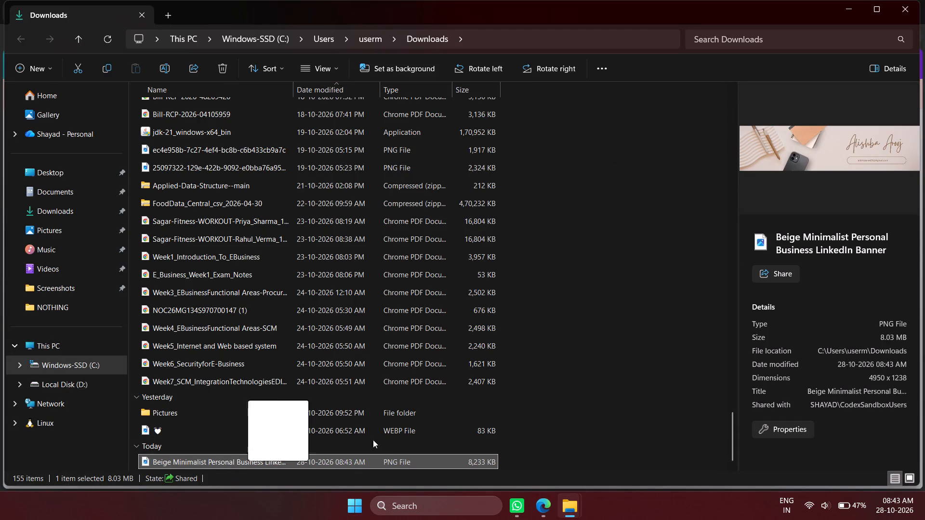